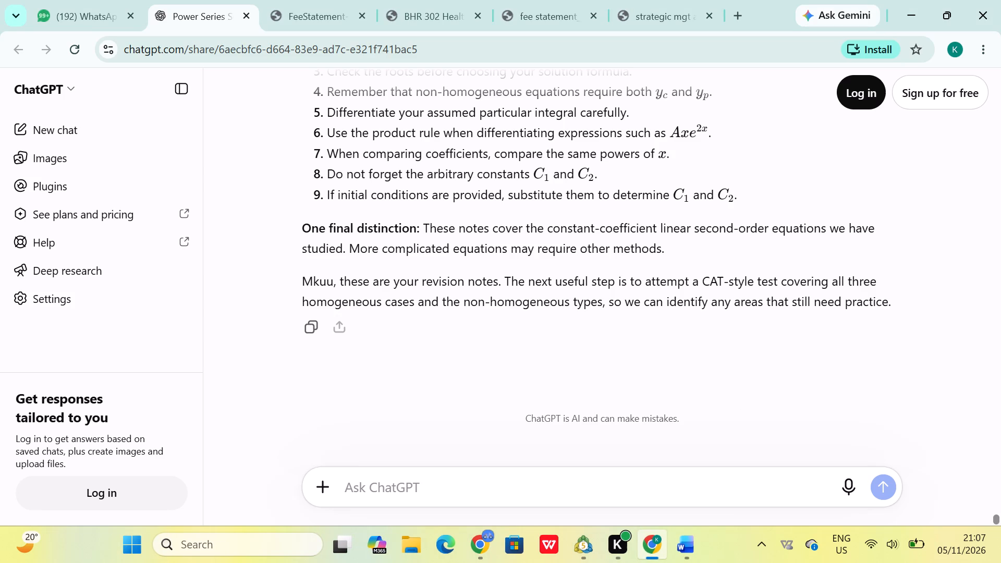
{"action": "left_click", "coordinate": [749, 473]}
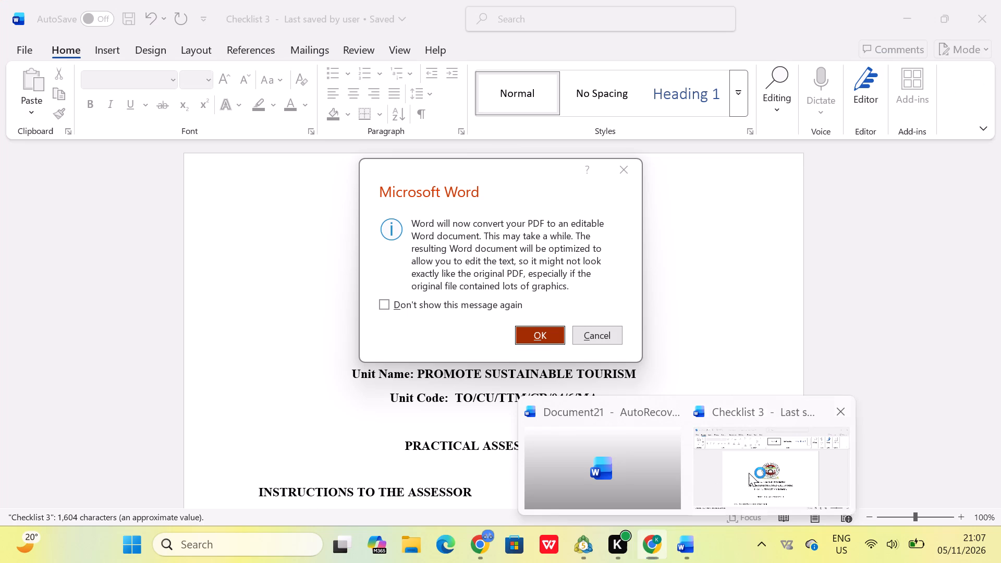
{"action": "left_click", "coordinate": [542, 327]}
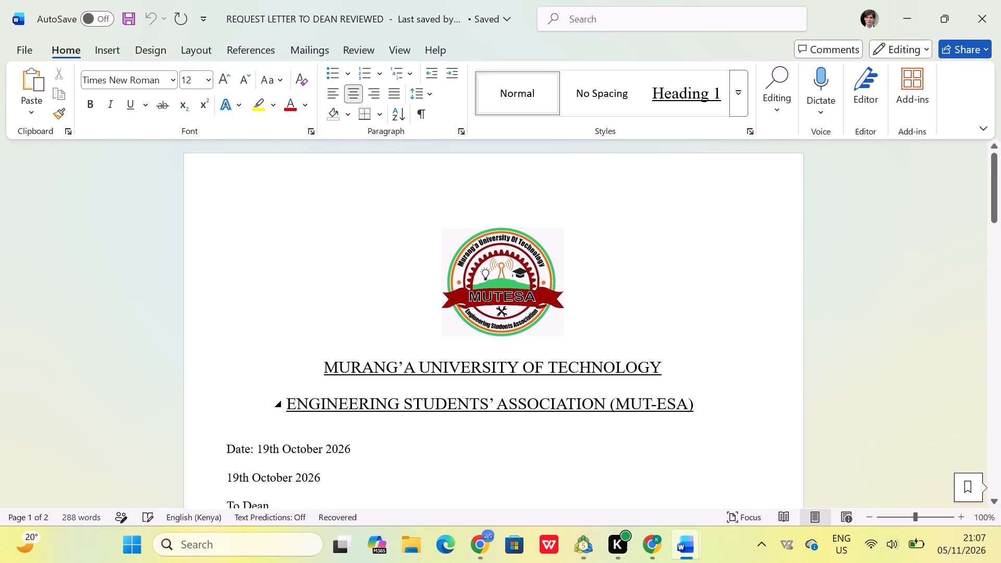
Create a new blank Word document and paste the copied revision notes into it.
{"action": "key", "text": "ctrl+n"}
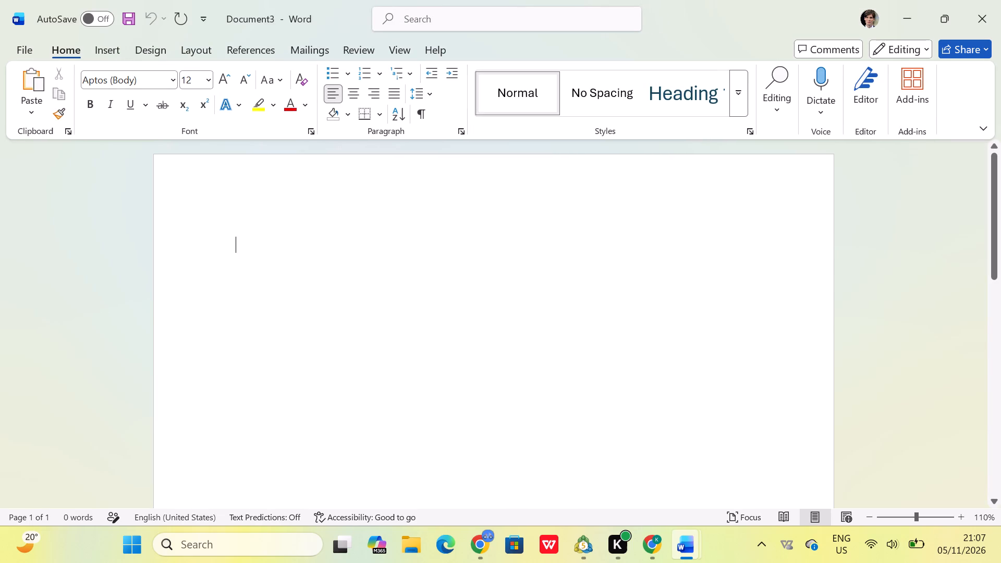
{"action": "key", "text": "ctrl+v"}
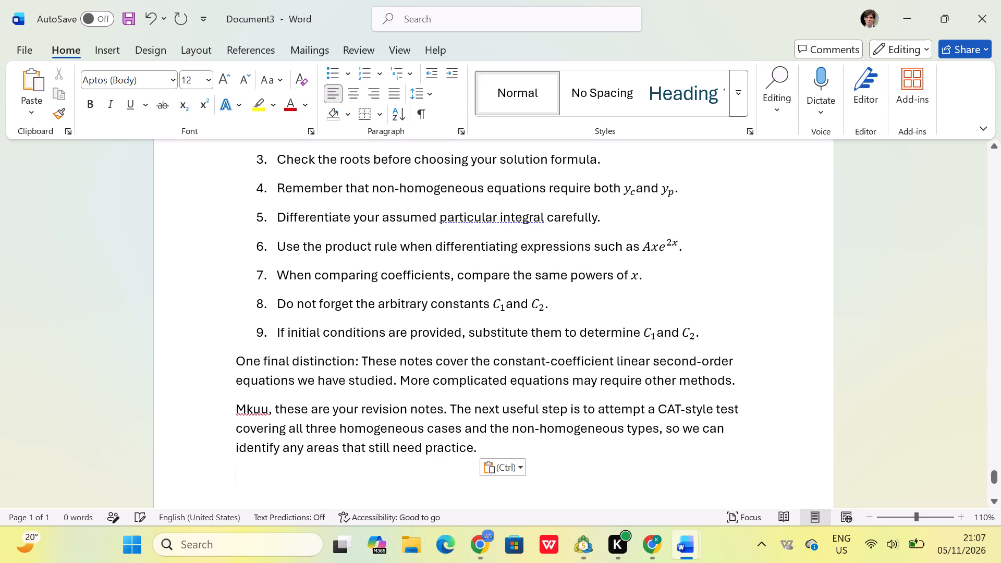
Delete the beginning of the pasted notes, from the "Mkuu!" greeting through the first "General form:" line in Part 1.
{"action": "scroll", "coordinate": [367, 316], "scroll_direction": "up", "scroll_amount": 4}
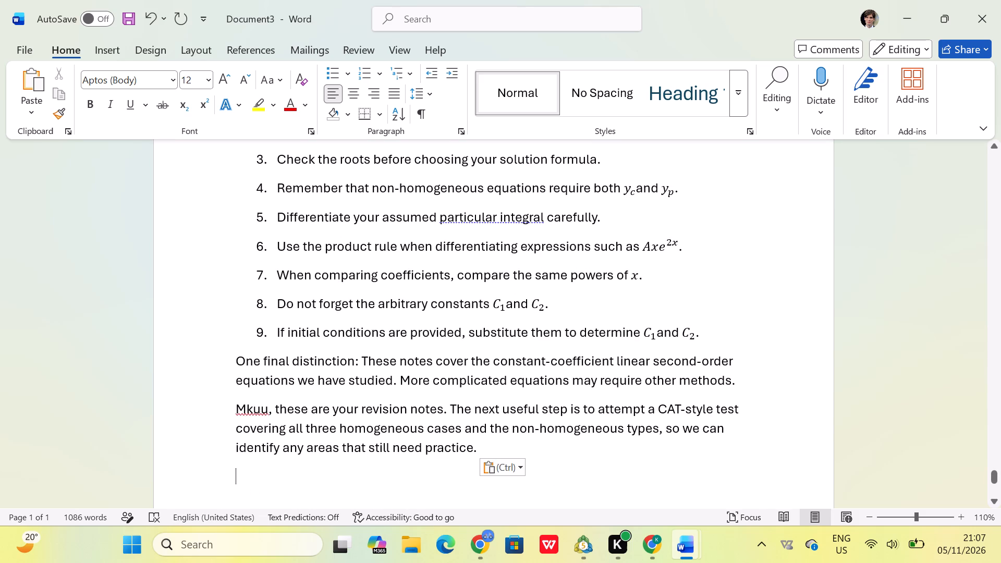
{"action": "scroll", "coordinate": [367, 316], "scroll_direction": "up", "scroll_amount": 3}
{"action": "scroll", "coordinate": [367, 316], "scroll_direction": "up", "scroll_amount": 20}
{"action": "scroll", "coordinate": [367, 316], "scroll_direction": "up", "scroll_amount": 20}
{"action": "scroll", "coordinate": [367, 316], "scroll_direction": "up", "scroll_amount": 20}
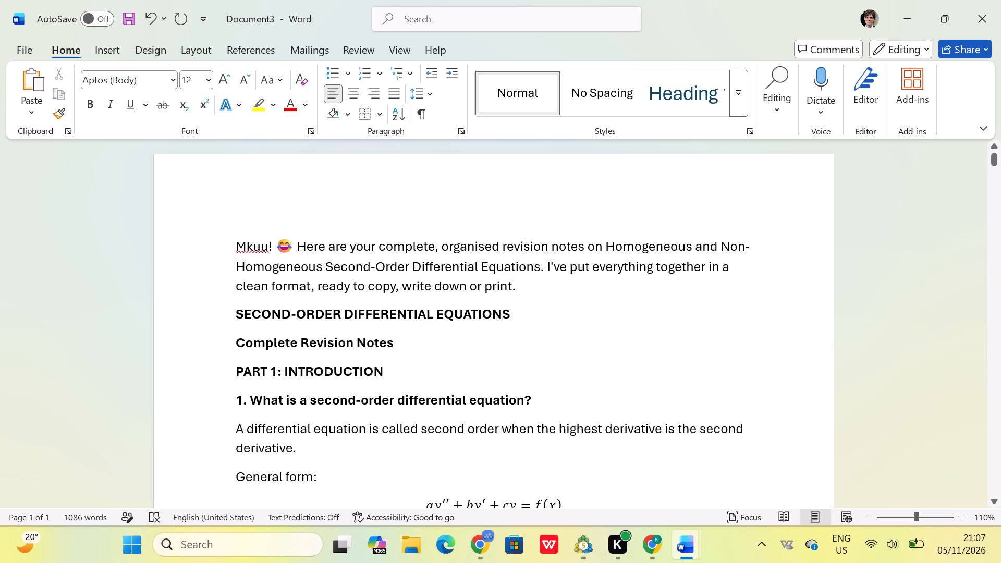
{"action": "left_click", "coordinate": [237, 243]}
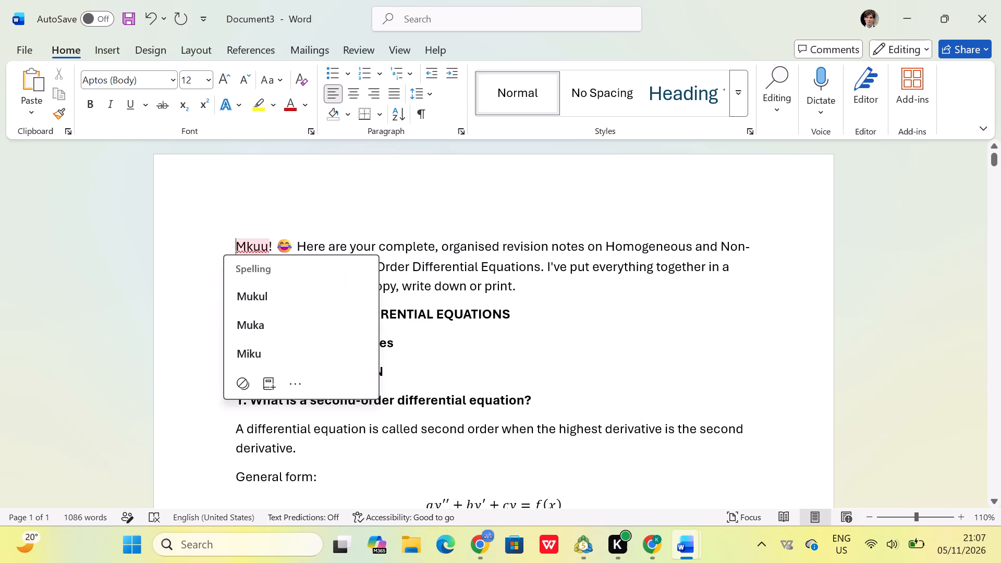
{"action": "left_click_drag", "start_coordinate": [237, 243], "coordinate": [326, 463]}
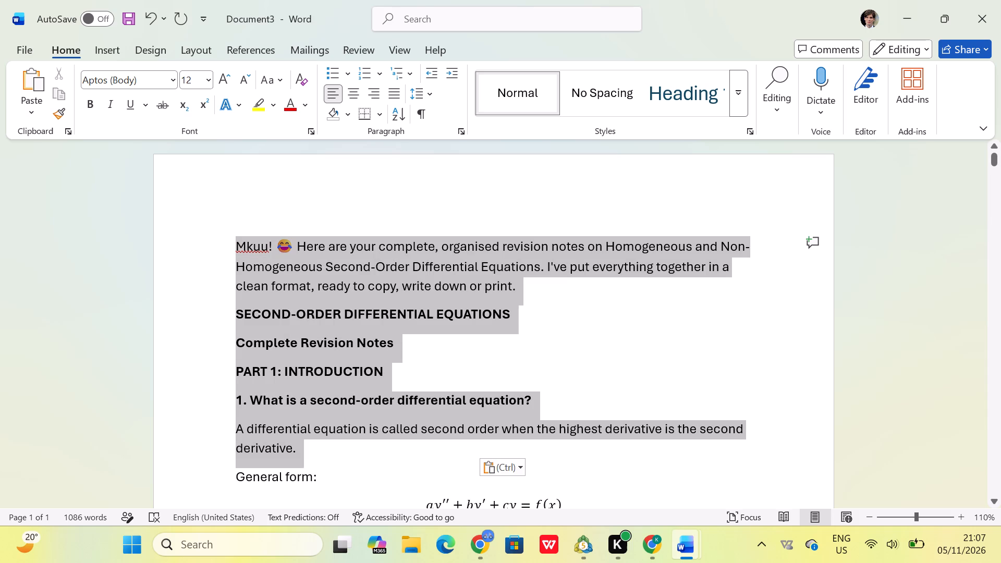
{"action": "left_click_drag", "start_coordinate": [326, 463], "coordinate": [326, 476]}
{"action": "key", "text": "BackSpace"}
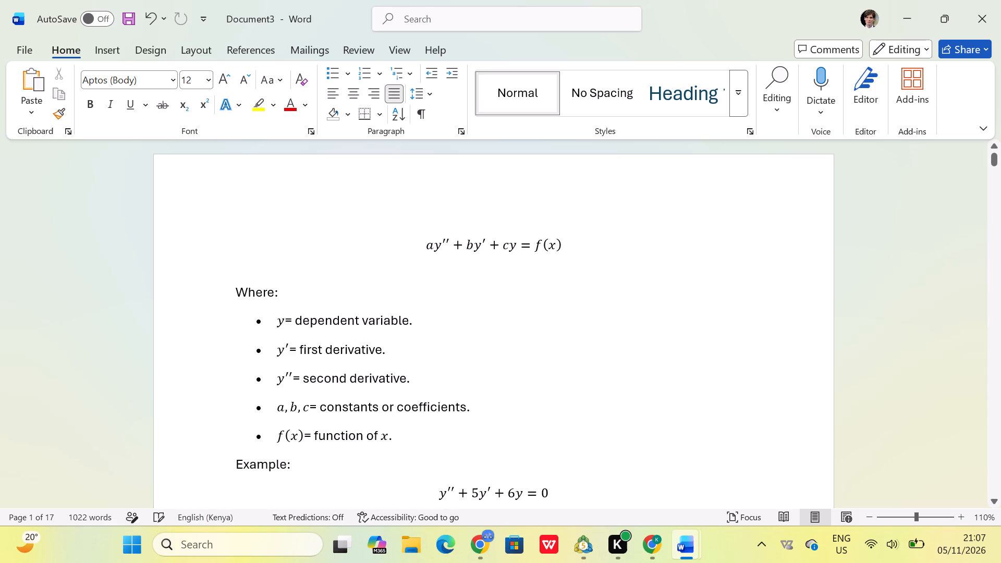
Delete the rest of Part 1 above the Part 2 heading, from the general equation through the example y″ + 5y′ + 6y = 0.
{"action": "scroll", "coordinate": [357, 423], "scroll_direction": "down", "scroll_amount": 3}
{"action": "scroll", "coordinate": [357, 423], "scroll_direction": "up", "scroll_amount": 1}
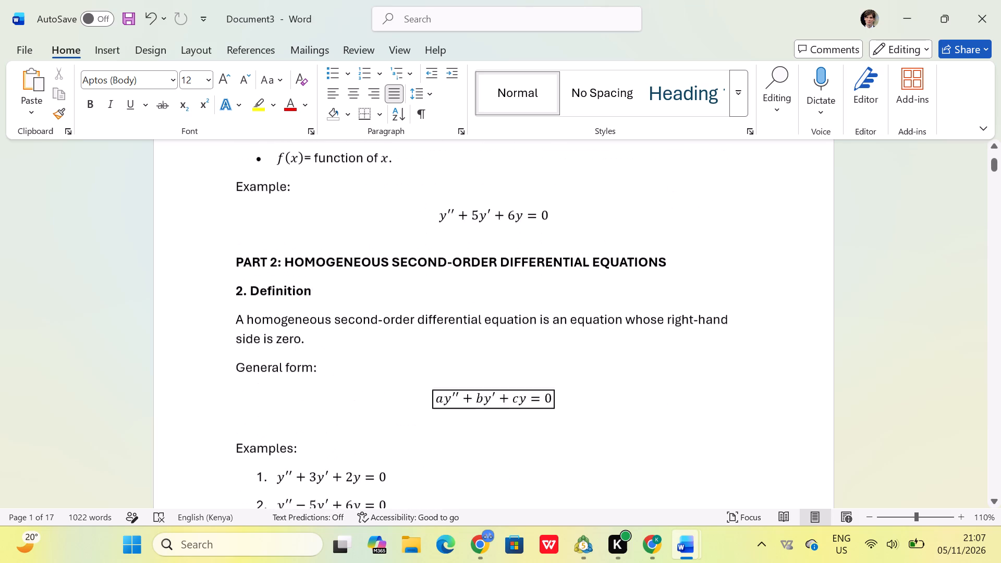
{"action": "scroll", "coordinate": [357, 423], "scroll_direction": "up", "scroll_amount": 1}
{"action": "left_click", "coordinate": [584, 240]}
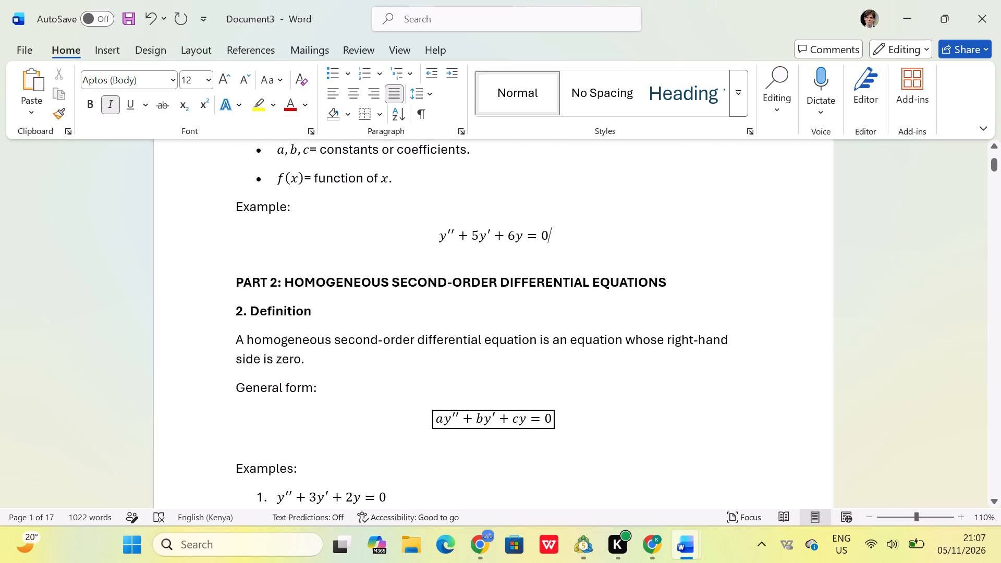
{"action": "left_click_drag", "start_coordinate": [584, 240], "coordinate": [316, 161]}
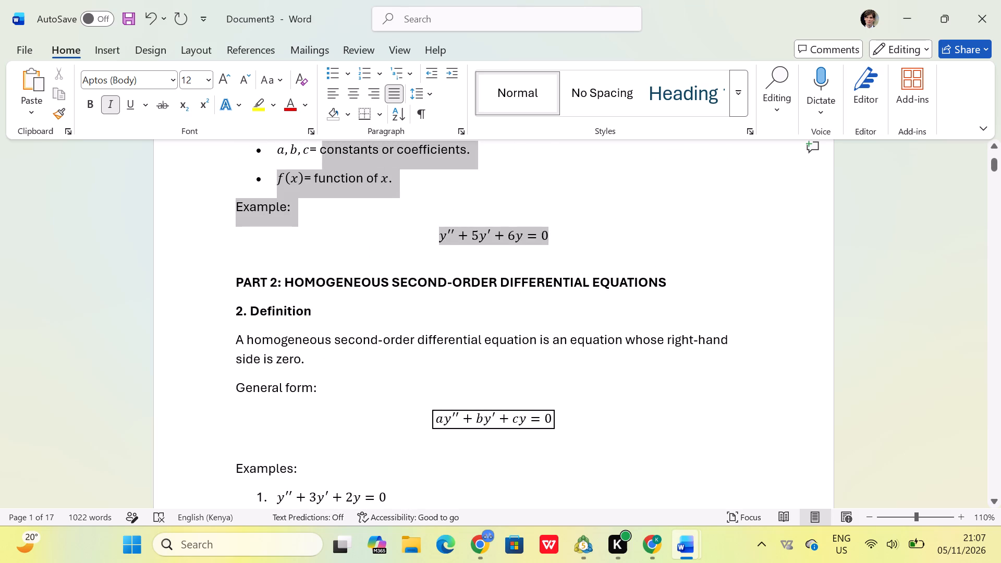
{"action": "left_click_drag", "start_coordinate": [316, 161], "coordinate": [251, 224]}
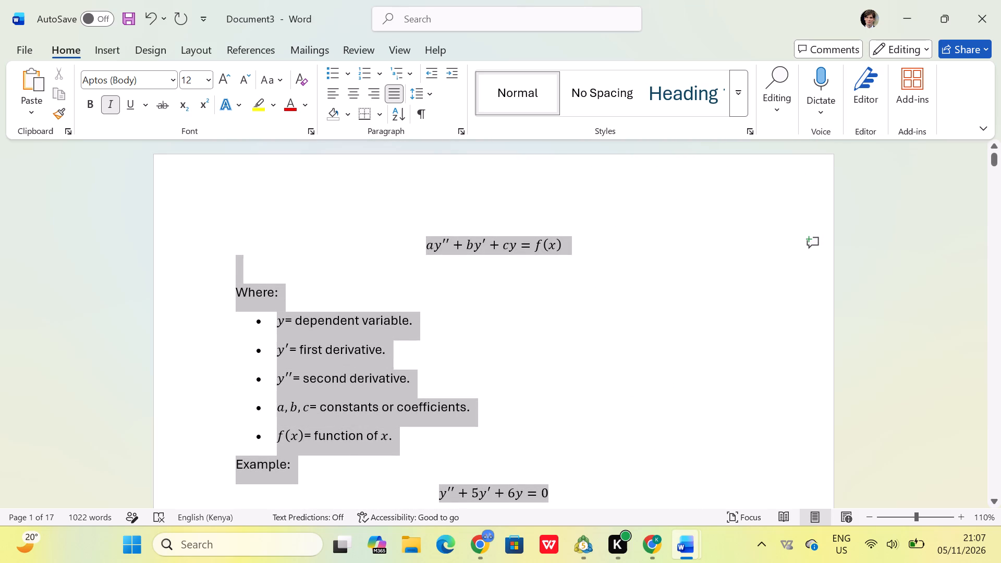
{"action": "left_click_drag", "start_coordinate": [251, 224], "coordinate": [255, 244]}
{"action": "key", "text": "BackSpace"}
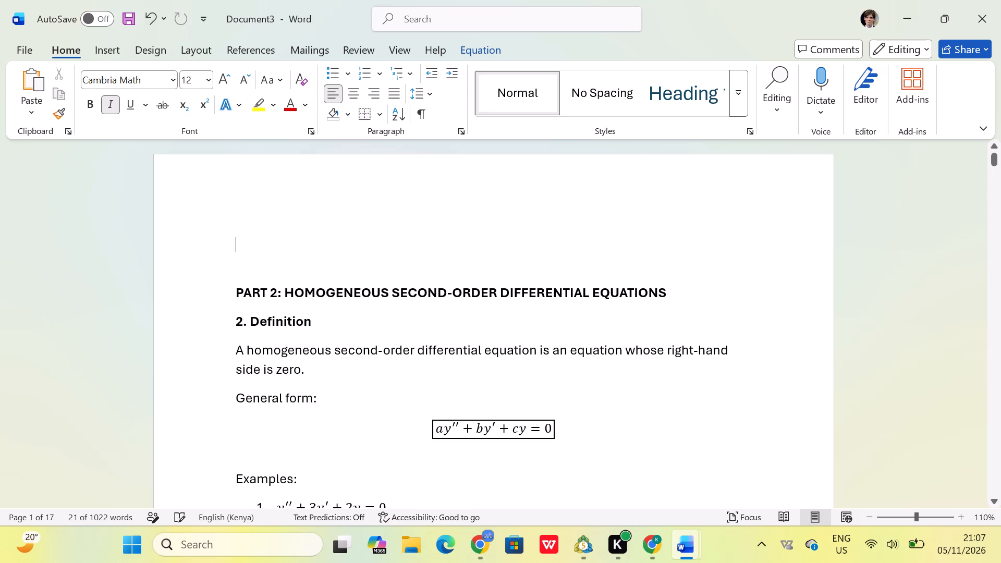
Remove the empty lines above the Part 2 heading so it starts the document.
{"action": "key", "text": "Down"}
{"action": "key", "text": "Down"}
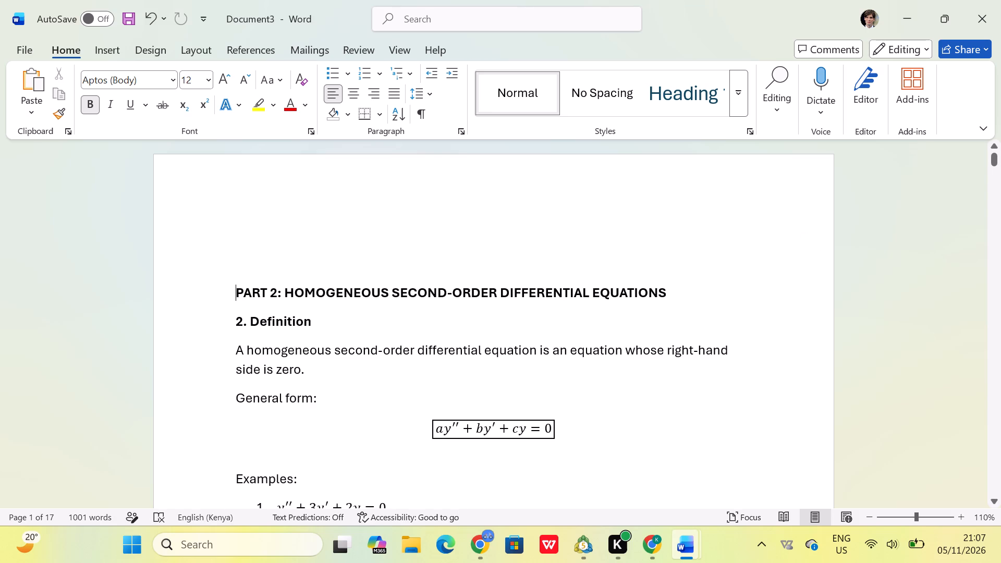
{"action": "key", "text": "BackSpace"}
{"action": "key", "text": "BackSpace"}
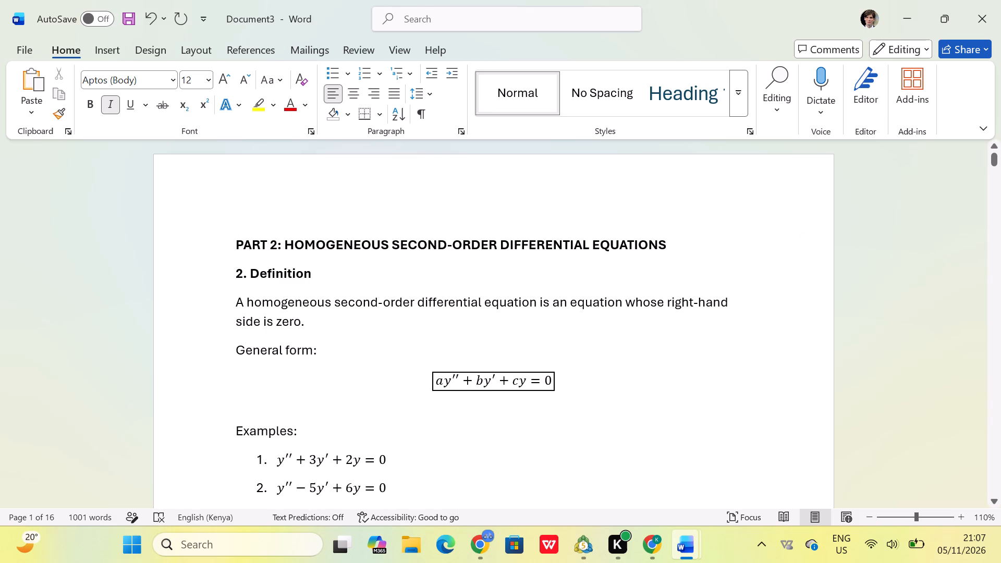
{"action": "key", "text": "BackSpace"}
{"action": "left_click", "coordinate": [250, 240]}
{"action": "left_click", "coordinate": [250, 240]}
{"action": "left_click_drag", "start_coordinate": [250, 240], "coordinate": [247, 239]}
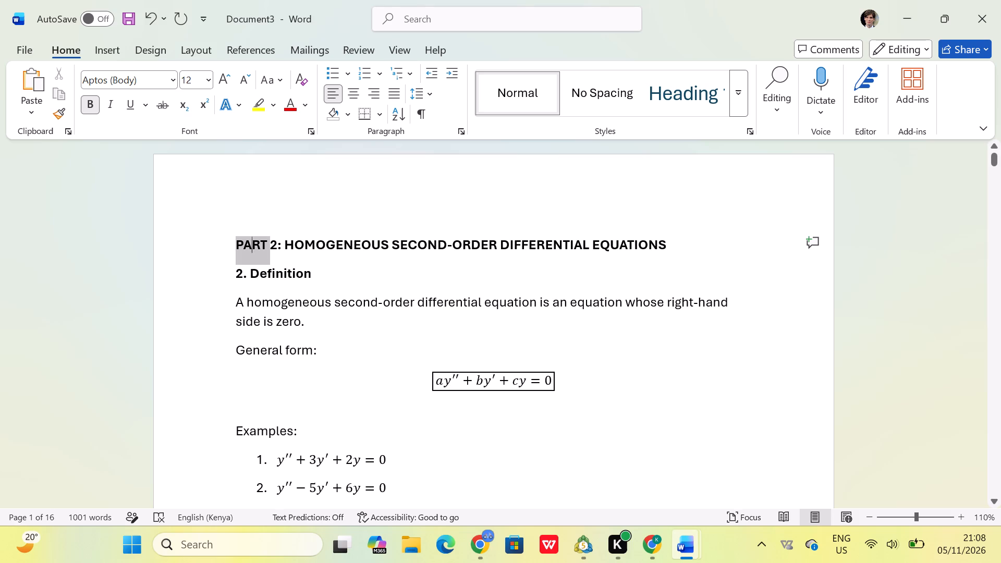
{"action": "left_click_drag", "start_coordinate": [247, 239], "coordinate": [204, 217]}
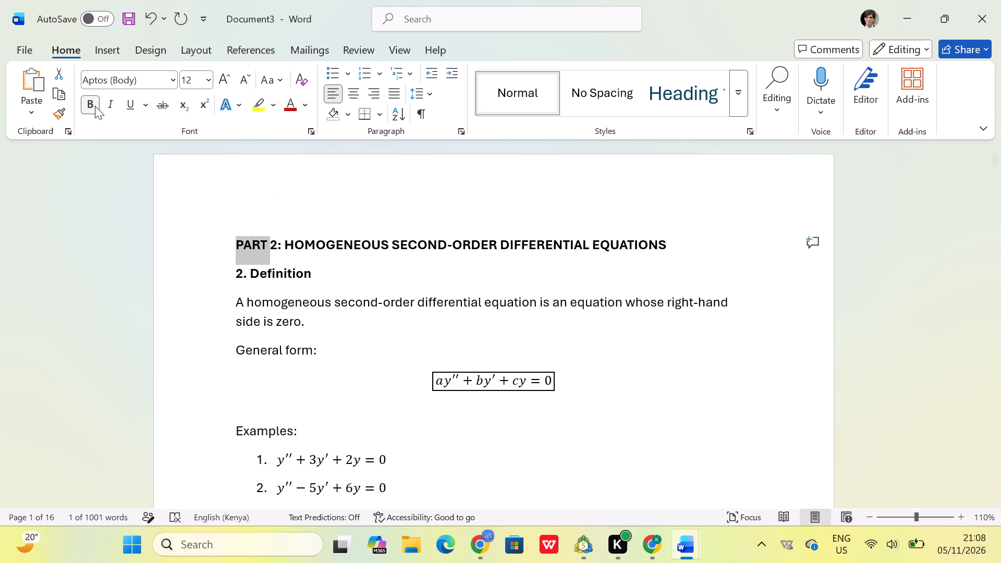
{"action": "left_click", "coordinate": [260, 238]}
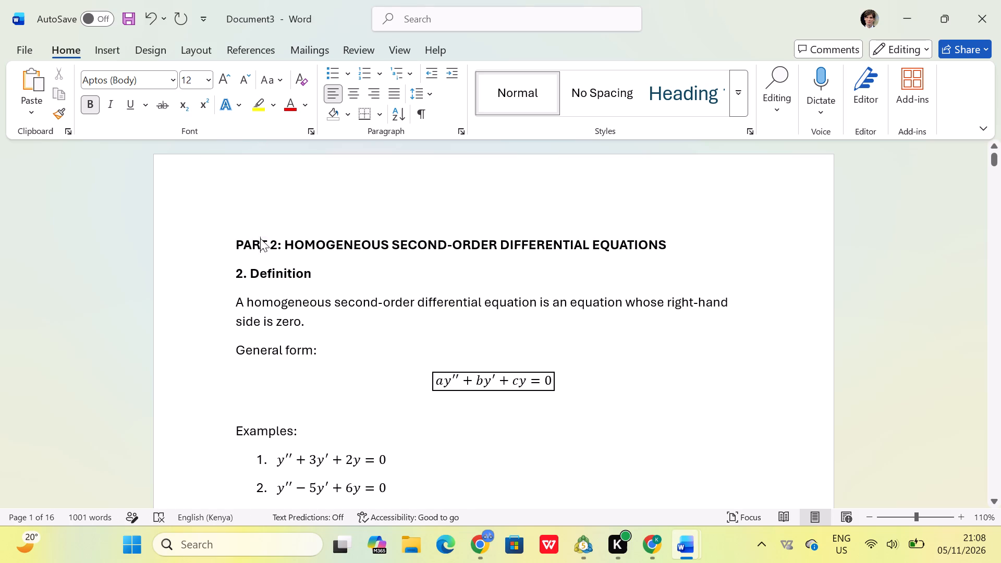
Review the notes from the Part 2 heading down to the "PART 5: IMPORTANT FORMULAS TO MEMORISE" section.
{"action": "scroll", "coordinate": [357, 289], "scroll_direction": "down", "scroll_amount": 6}
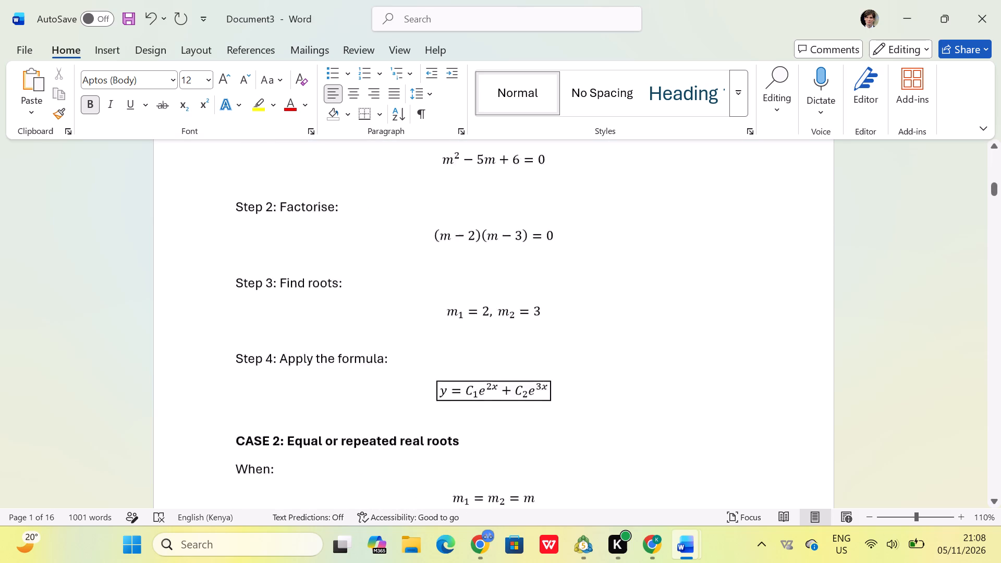
{"action": "scroll", "coordinate": [357, 289], "scroll_direction": "down", "scroll_amount": 5}
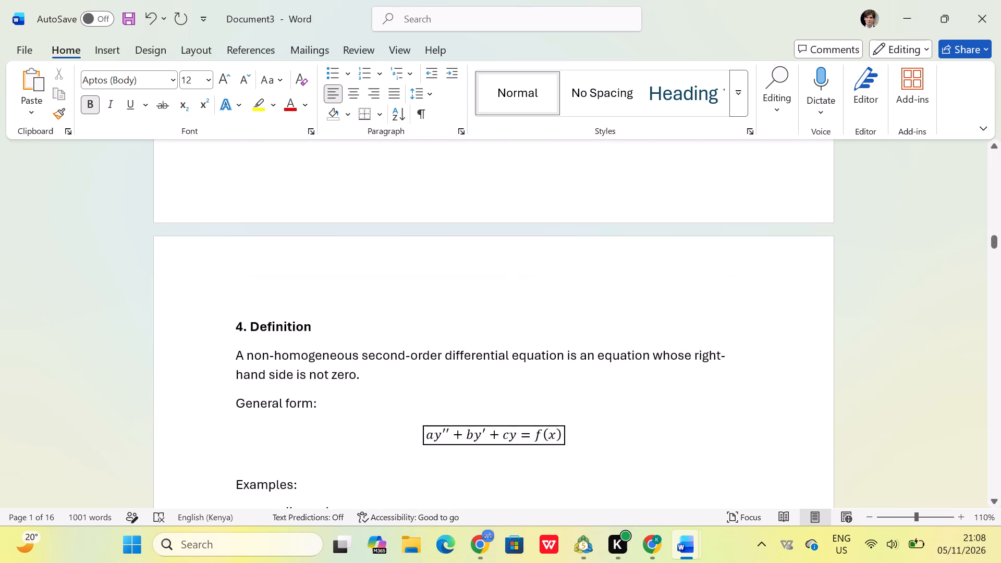
{"action": "scroll", "coordinate": [357, 289], "scroll_direction": "down", "scroll_amount": 4}
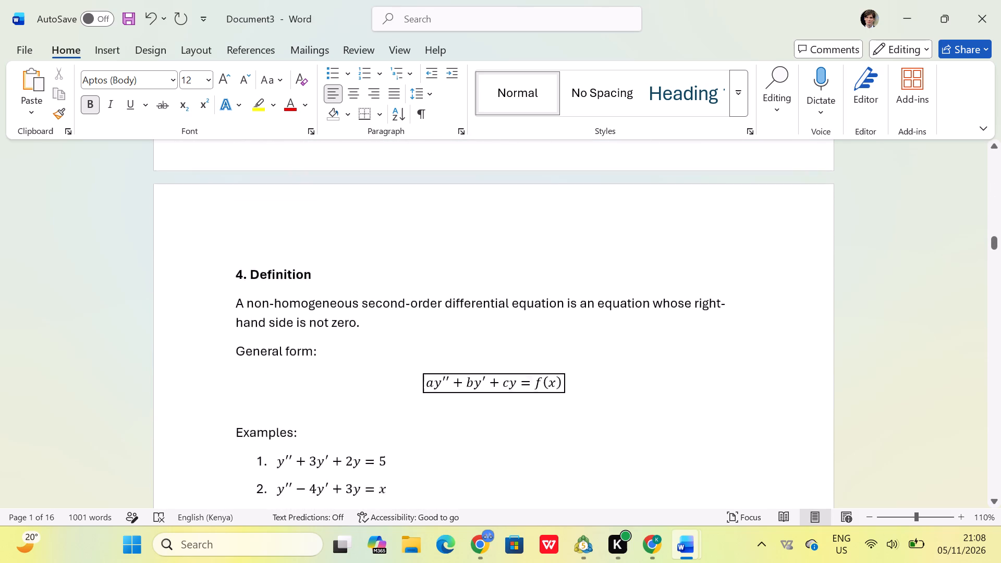
{"action": "scroll", "coordinate": [357, 289], "scroll_direction": "down", "scroll_amount": 5}
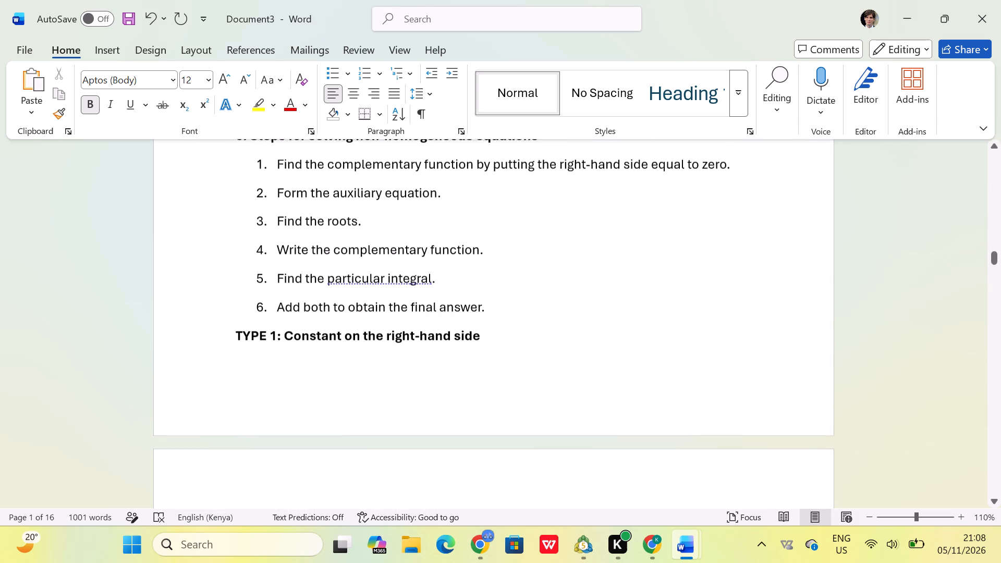
{"action": "scroll", "coordinate": [357, 289], "scroll_direction": "down", "scroll_amount": 5}
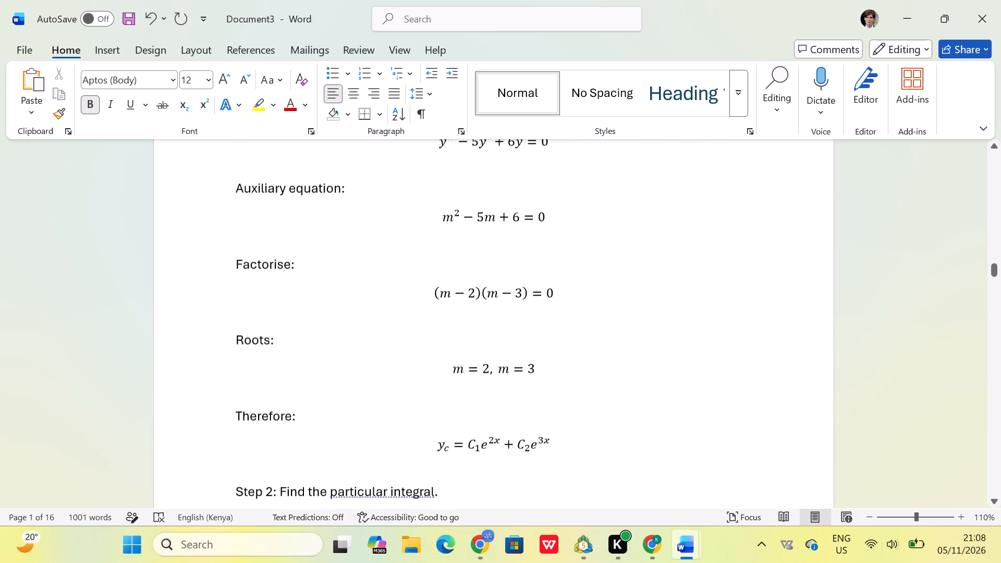
{"action": "scroll", "coordinate": [357, 289], "scroll_direction": "down", "scroll_amount": 8}
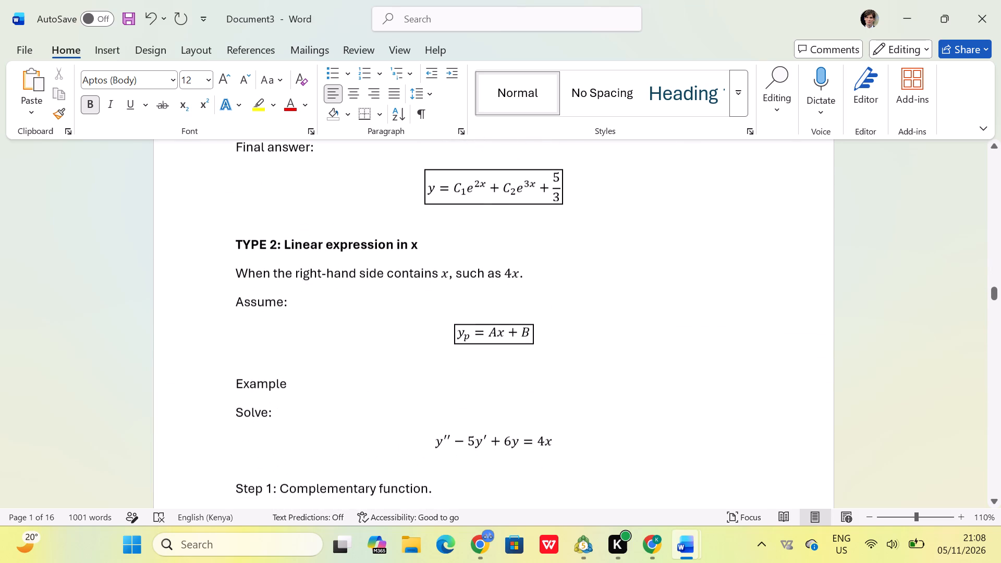
{"action": "scroll", "coordinate": [357, 289], "scroll_direction": "down", "scroll_amount": 4}
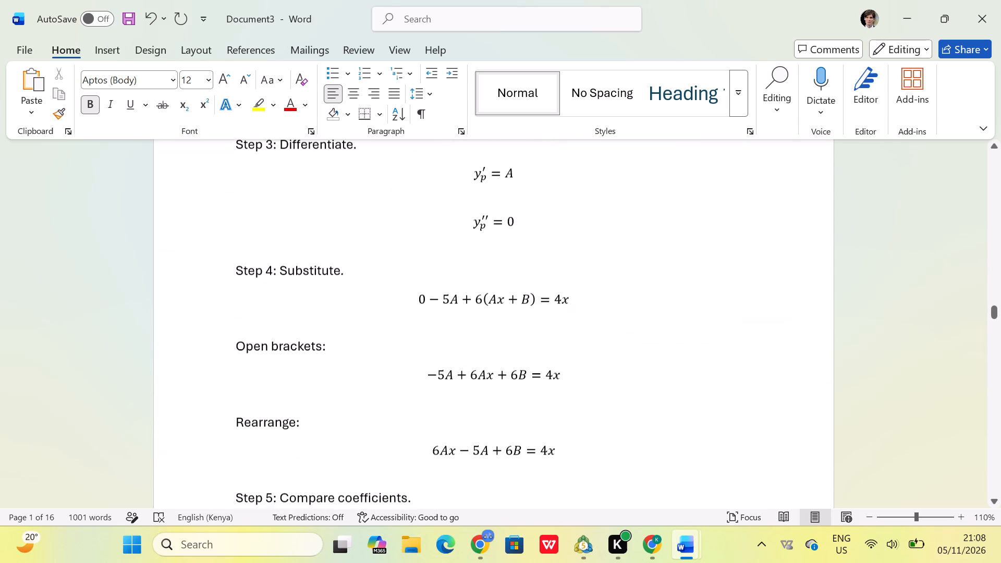
{"action": "scroll", "coordinate": [357, 289], "scroll_direction": "down", "scroll_amount": 3}
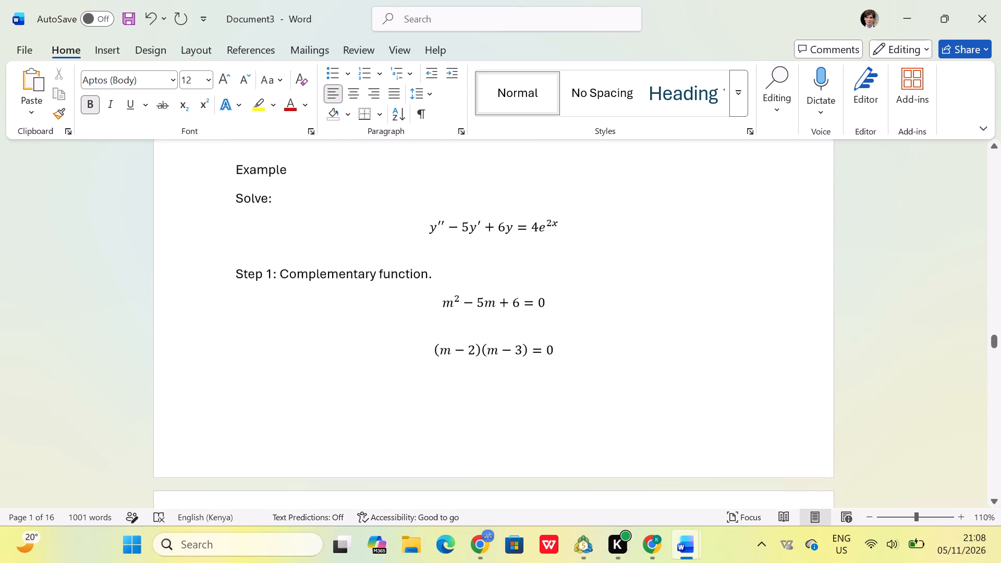
{"action": "scroll", "coordinate": [357, 289], "scroll_direction": "down", "scroll_amount": 18}
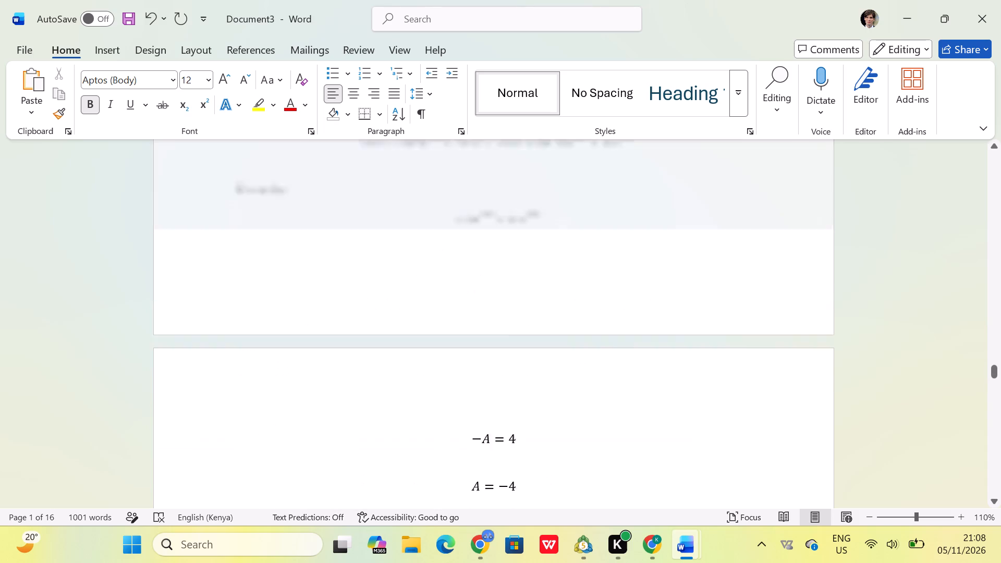
{"action": "scroll", "coordinate": [357, 289], "scroll_direction": "down", "scroll_amount": 1}
{"action": "scroll", "coordinate": [357, 289], "scroll_direction": "up", "scroll_amount": 1}
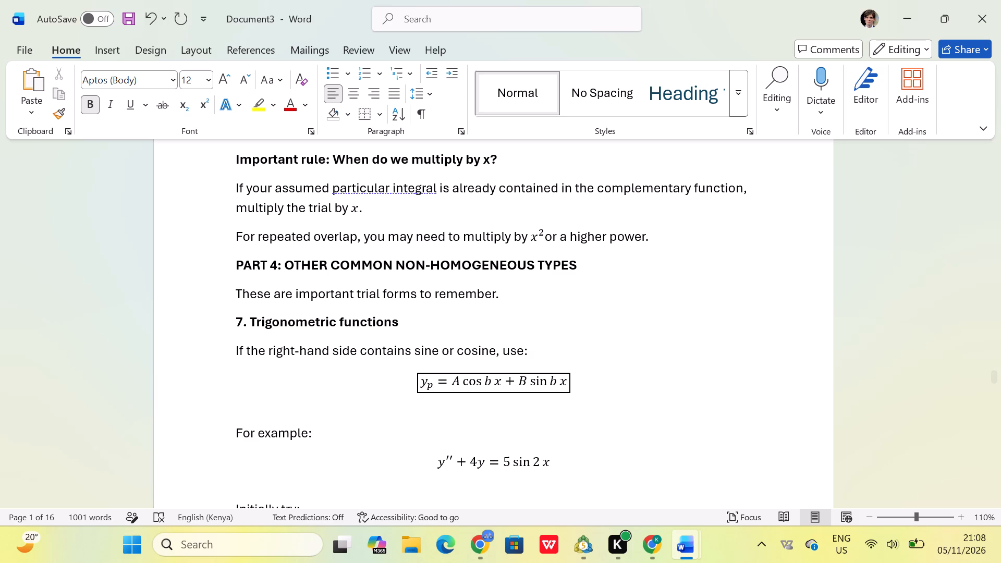
{"action": "scroll", "coordinate": [236, 264], "scroll_direction": "down", "scroll_amount": 5}
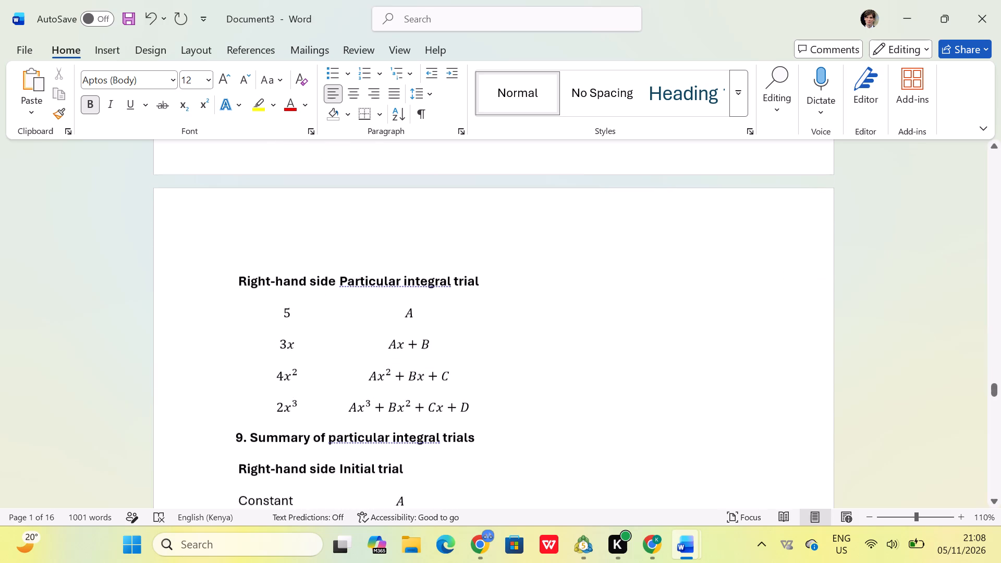
{"action": "scroll", "coordinate": [236, 264], "scroll_direction": "down", "scroll_amount": 3}
{"action": "scroll", "coordinate": [236, 264], "scroll_direction": "up", "scroll_amount": 1}
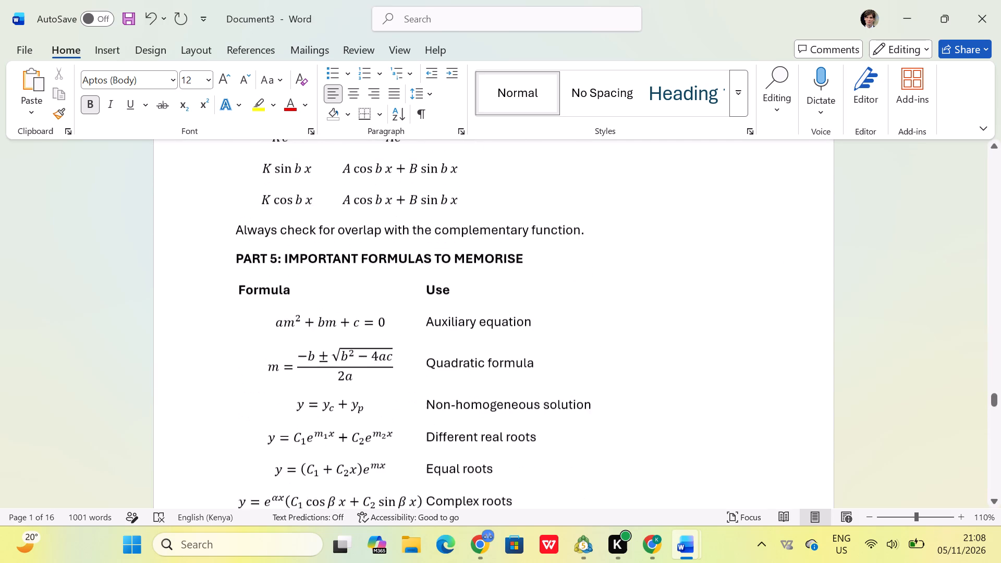
{"action": "scroll", "coordinate": [236, 264], "scroll_direction": "up", "scroll_amount": 1}
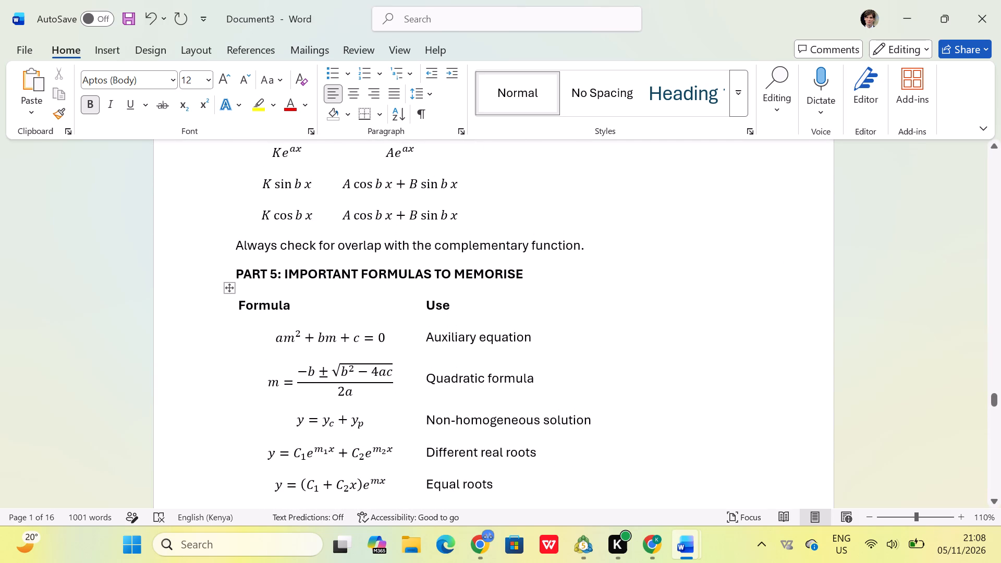
Delete everything from the "PART 5: IMPORTANT FORMULAS TO MEMORISE" heading through the end of the document.
{"action": "left_click", "coordinate": [229, 273]}
{"action": "left_click_drag", "start_coordinate": [229, 273], "coordinate": [411, 504]}
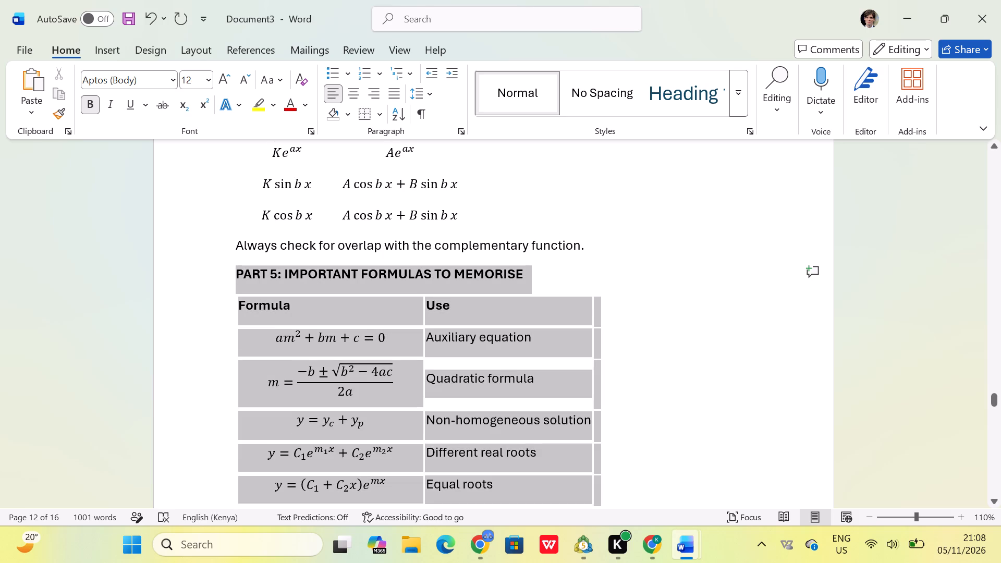
{"action": "left_click_drag", "start_coordinate": [411, 504], "coordinate": [417, 552]}
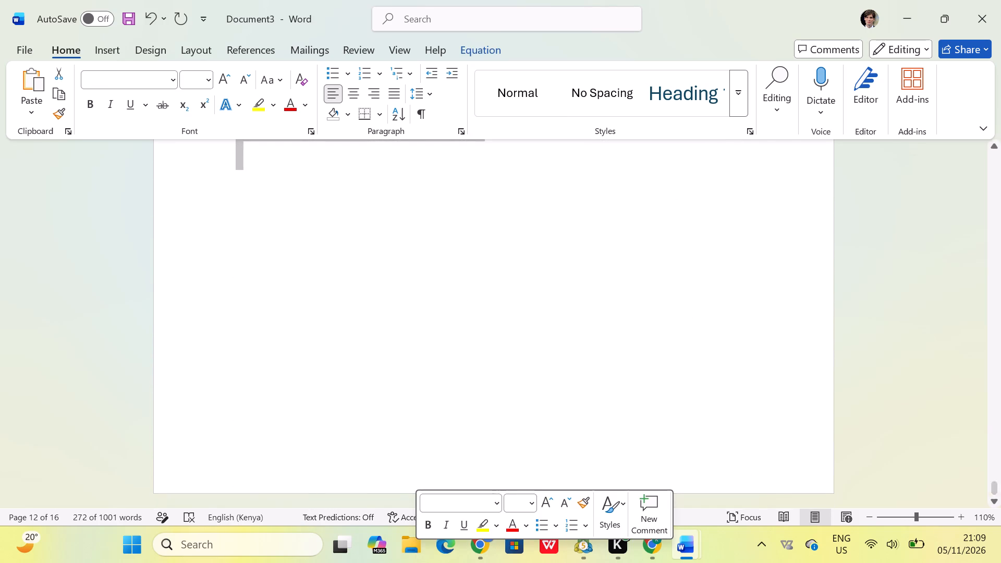
{"action": "key", "text": "BackSpace"}
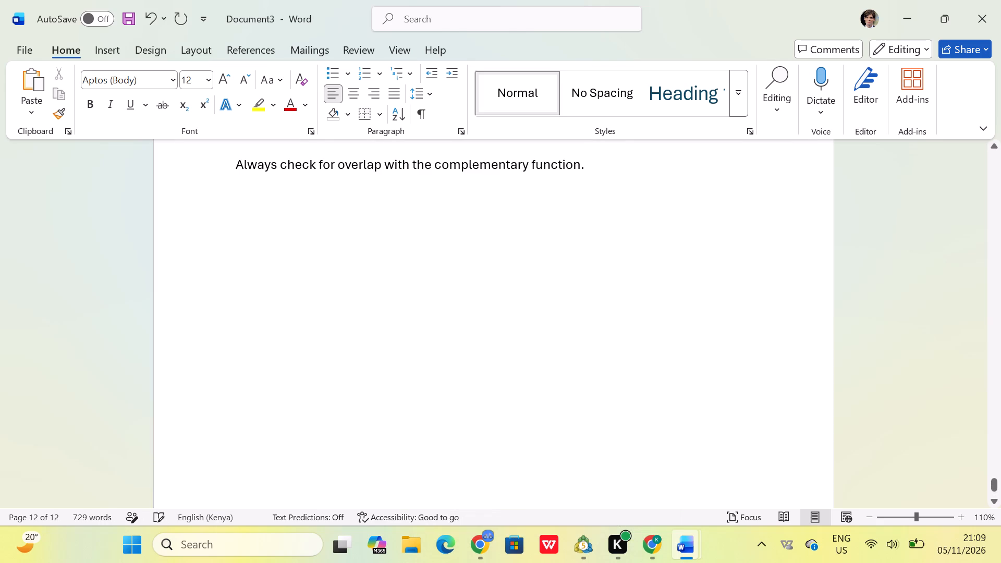
Remove the blank line between the boxed general form ay″ + by′ + cy = 0 and "Examples:" in Part 2.
{"action": "scroll", "coordinate": [359, 317], "scroll_direction": "down", "scroll_amount": 6}
{"action": "scroll", "coordinate": [359, 317], "scroll_direction": "up", "scroll_amount": 4}
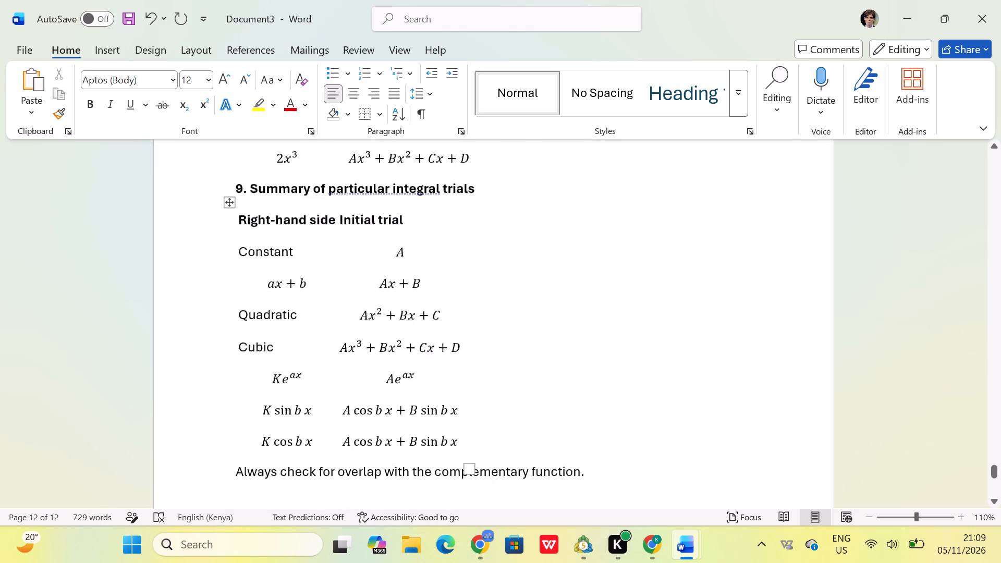
{"action": "scroll", "coordinate": [359, 317], "scroll_direction": "up", "scroll_amount": 19}
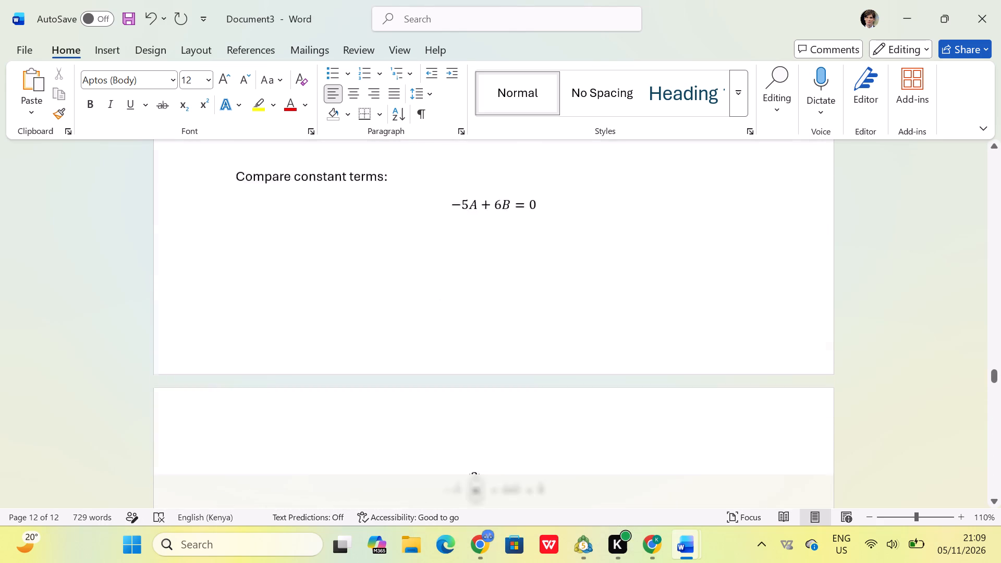
{"action": "scroll", "coordinate": [359, 317], "scroll_direction": "up", "scroll_amount": 11}
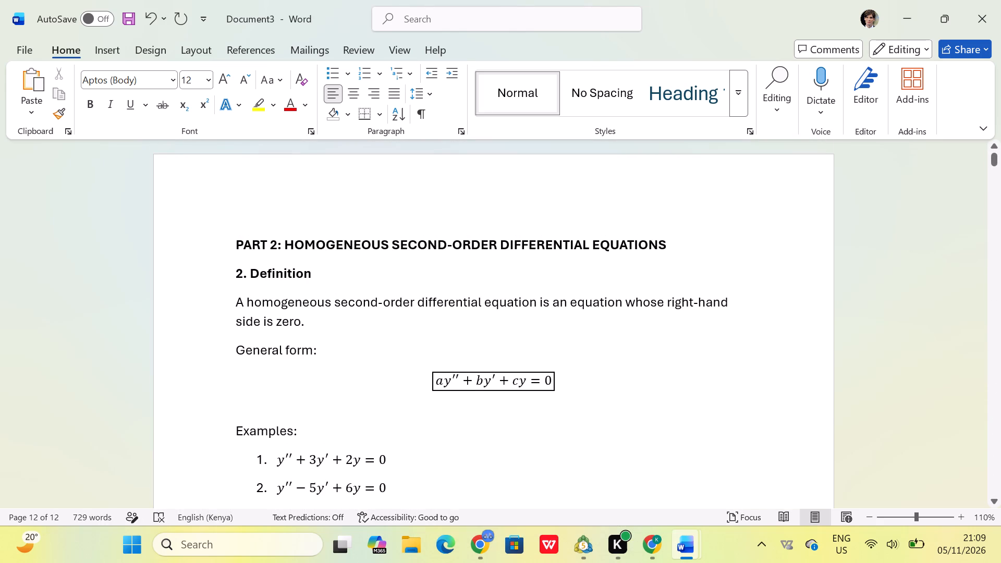
{"action": "left_click", "coordinate": [252, 404]}
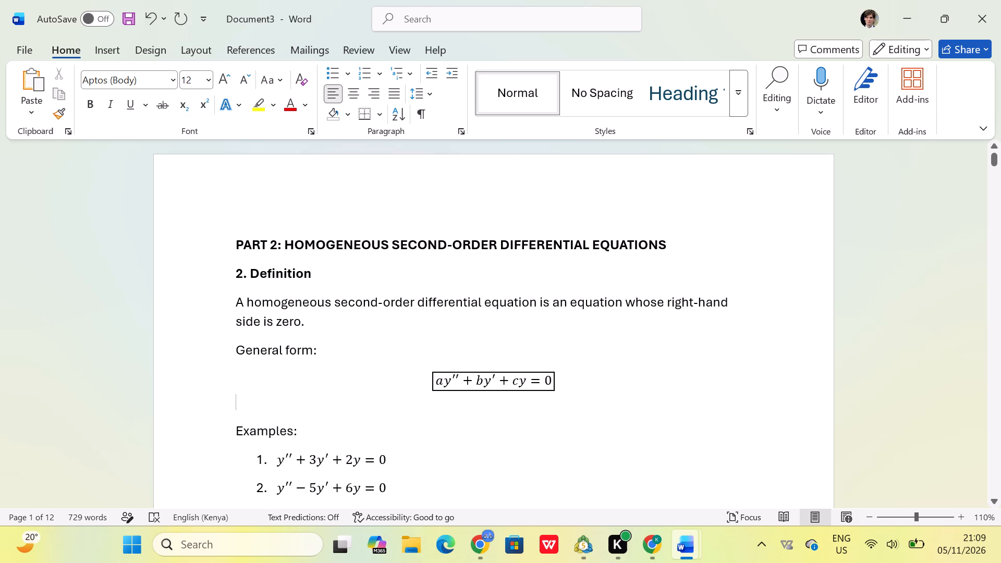
{"action": "key", "text": "BackSpace"}
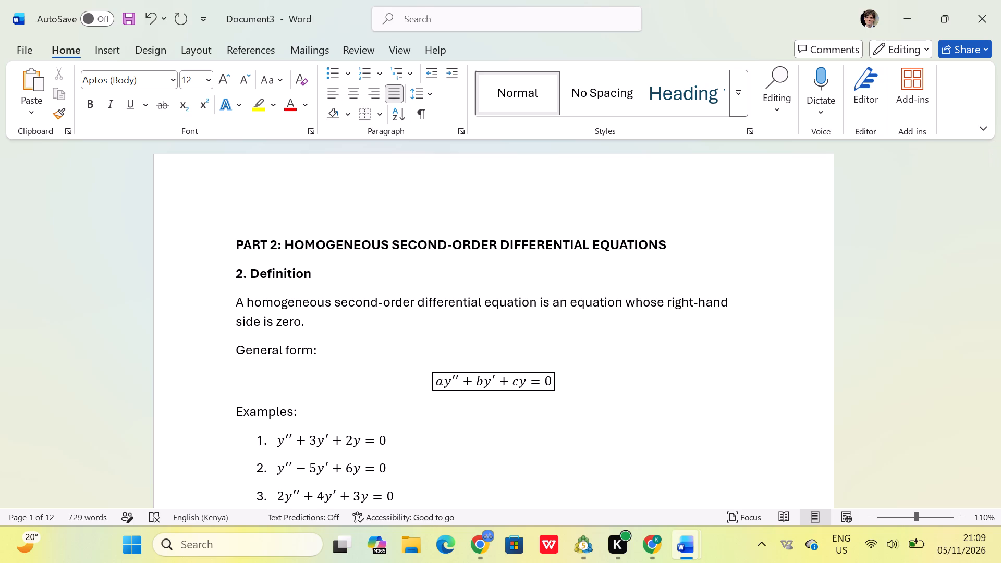
Remove the blank line between the boxed auxiliary equation am² + bm + c = 0 and "Step 2: Solve the auxiliary equation.".
{"action": "key", "text": "Up"}
{"action": "key", "text": "Up"}
{"action": "key", "text": "Down"}
{"action": "key", "text": "Down"}
{"action": "key", "text": "Down"}
{"action": "key", "text": "Down"}
{"action": "key", "text": "Down"}
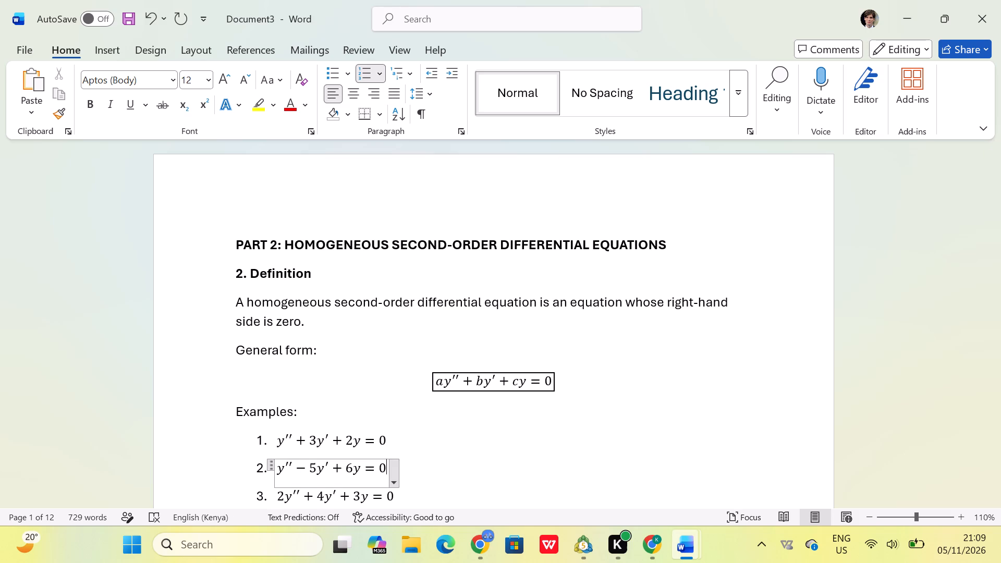
{"action": "key", "text": "Down"}
{"action": "key", "text": "Down"}
{"action": "key", "text": "Down"}
{"action": "key", "text": "Down"}
{"action": "key", "text": "Down"}
{"action": "key", "text": "Down"}
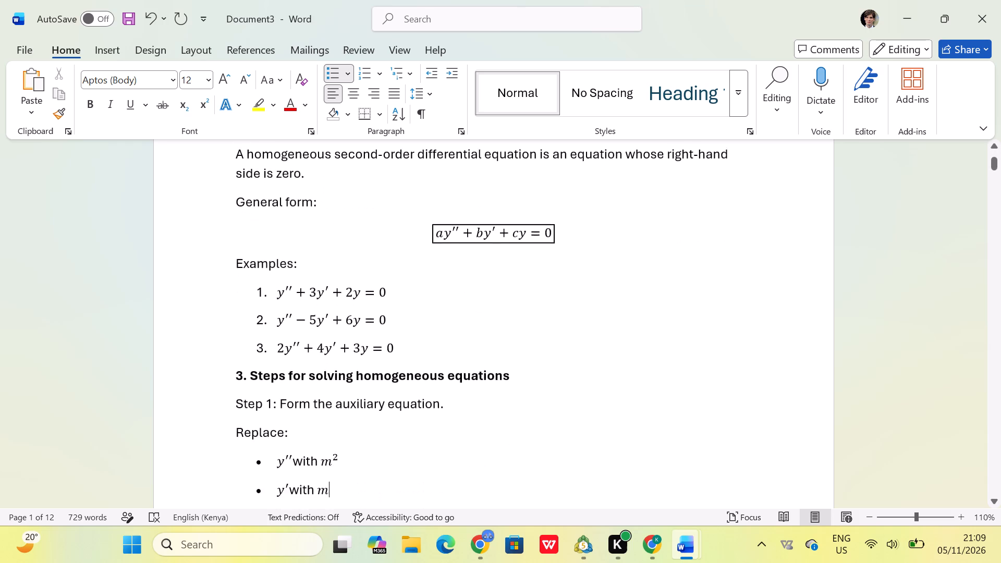
{"action": "key", "text": "Down"}
{"action": "key", "text": "Down"}
{"action": "key", "text": "Down"}
{"action": "key", "text": "Down"}
{"action": "key", "text": "Down"}
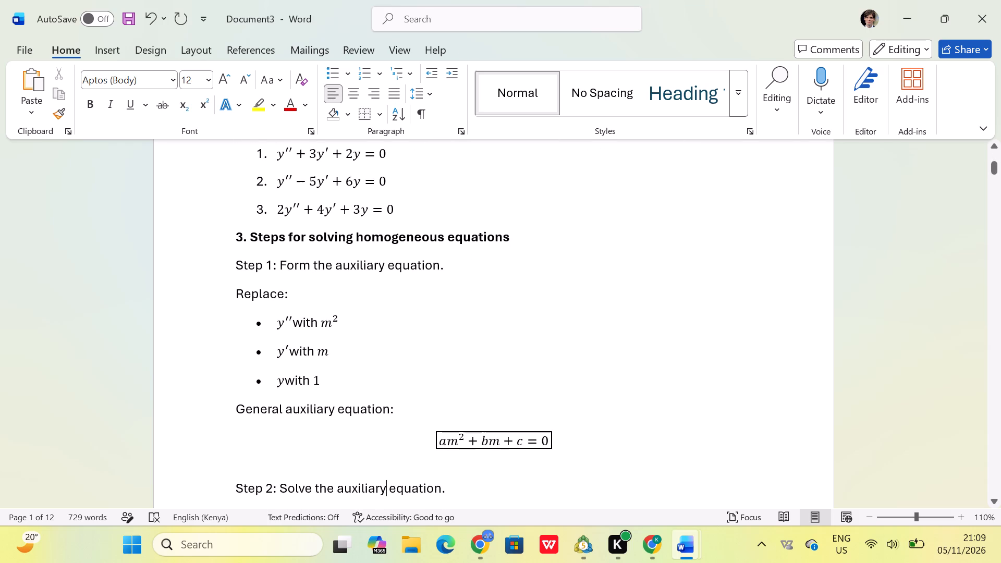
{"action": "key", "text": "Up"}
{"action": "key", "text": "BackSpace"}
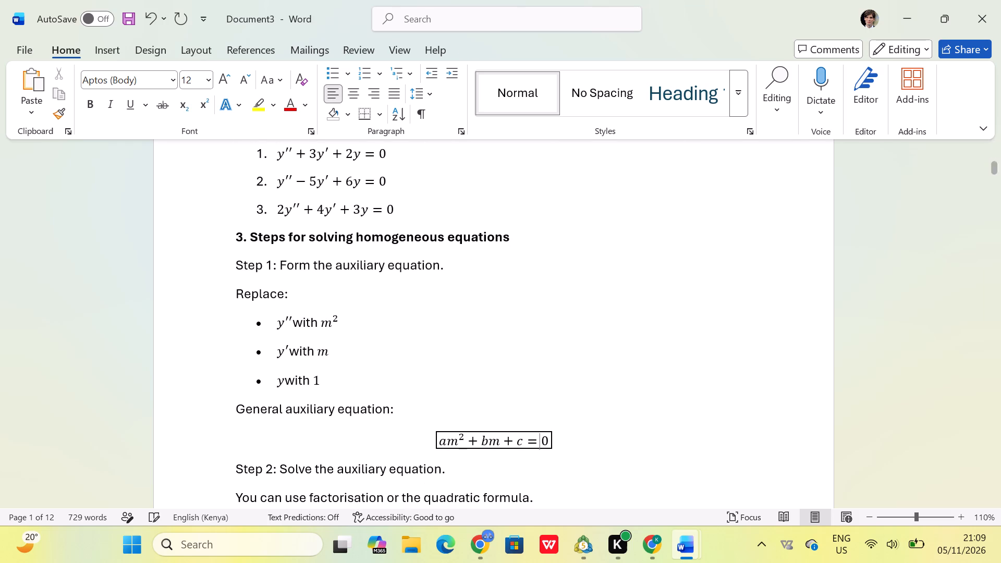
Remove the blank line between the boxed quadratic formula and "Step 3: Identify the roots and select the correct case.".
{"action": "key", "text": "Down"}
{"action": "key", "text": "Down"}
{"action": "key", "text": "Down"}
{"action": "key", "text": "Down"}
{"action": "key", "text": "Down"}
{"action": "key", "text": "Down"}
{"action": "key", "text": "Down"}
{"action": "key", "text": "Down"}
{"action": "key", "text": "Down"}
{"action": "key", "text": "Down"}
{"action": "key", "text": "Down"}
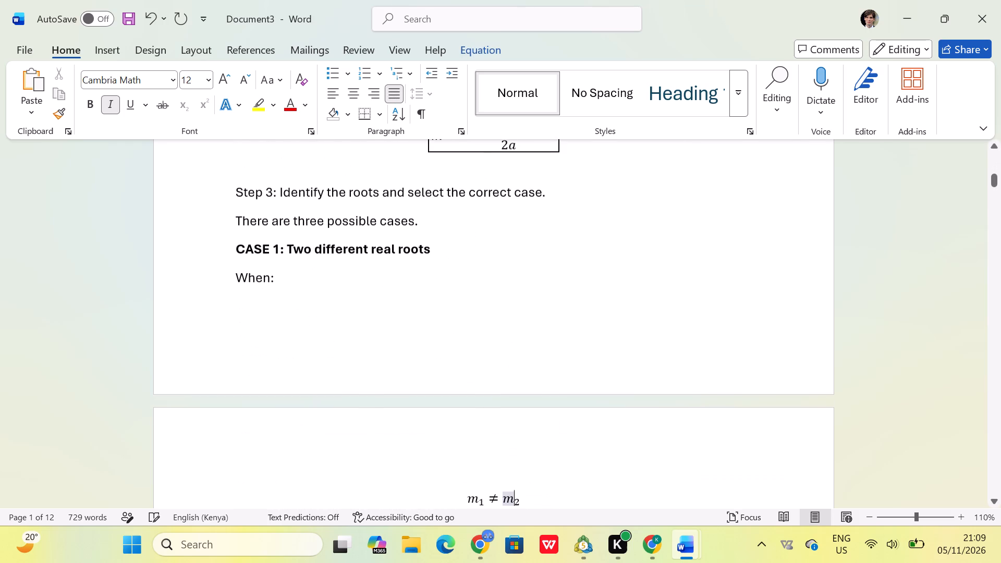
{"action": "key", "text": "Up"}
{"action": "key", "text": "Up"}
{"action": "key", "text": "Up"}
{"action": "key", "text": "Up"}
{"action": "key", "text": "Up"}
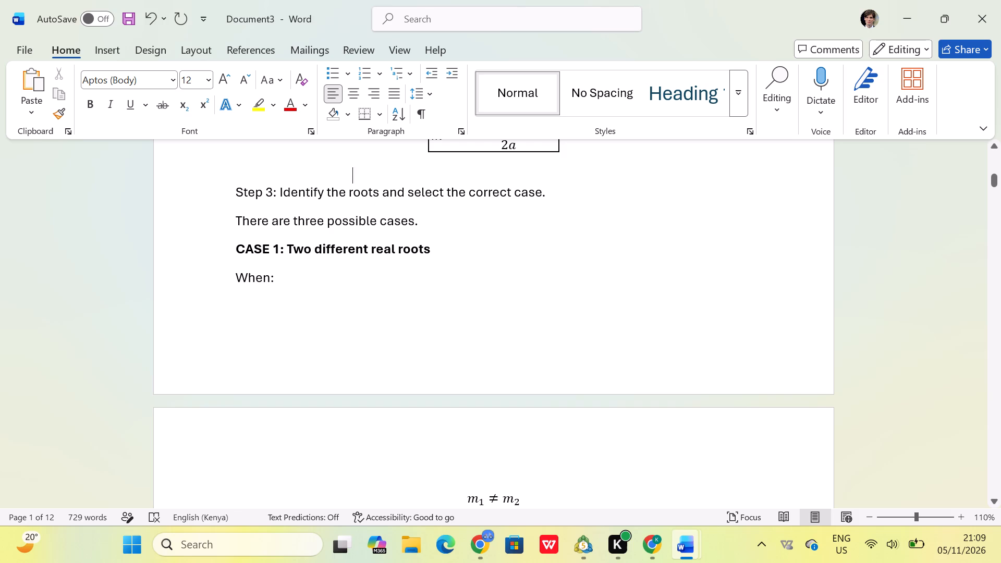
{"action": "key", "text": "BackSpace"}
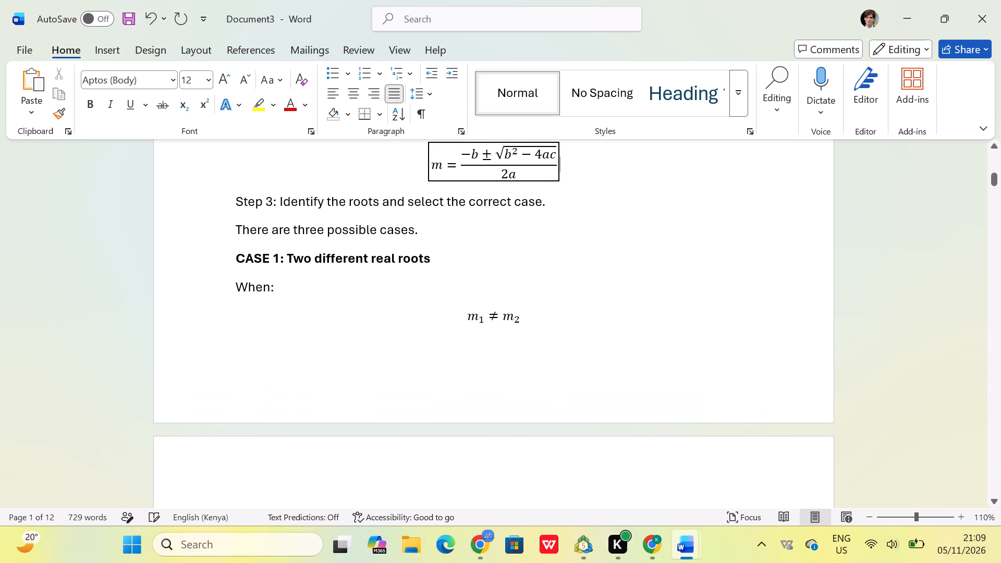
Remove the blank line between m₁ ≠ m₂ and "General solution:" under CASE 1.
{"action": "key", "text": "Down"}
{"action": "key", "text": "Down"}
{"action": "key", "text": "Down"}
{"action": "key", "text": "Down"}
{"action": "key", "text": "Down"}
{"action": "key", "text": "Down"}
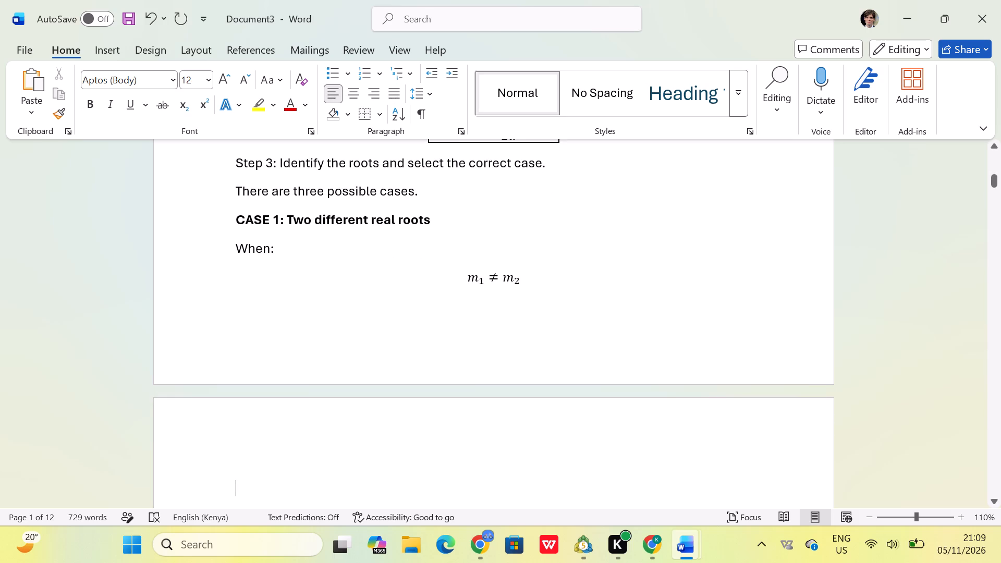
{"action": "key", "text": "BackSpace"}
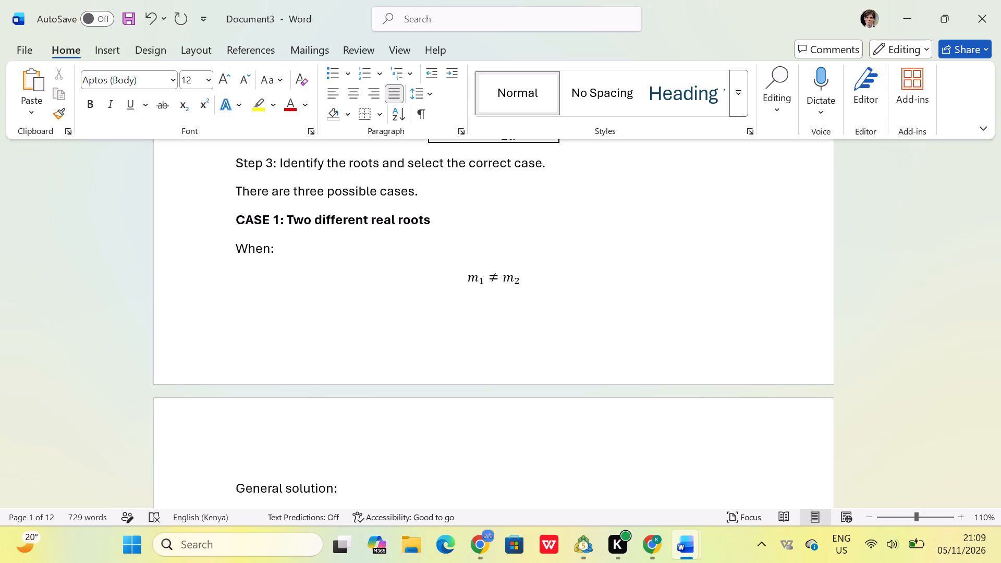
Remove the blank line between the boxed CASE 1 general solution and "Worked example".
{"action": "key", "text": "Down"}
{"action": "key", "text": "Down"}
{"action": "key", "text": "Down"}
{"action": "key", "text": "Down"}
{"action": "key", "text": "Down"}
{"action": "key", "text": "Down"}
{"action": "key", "text": "Down"}
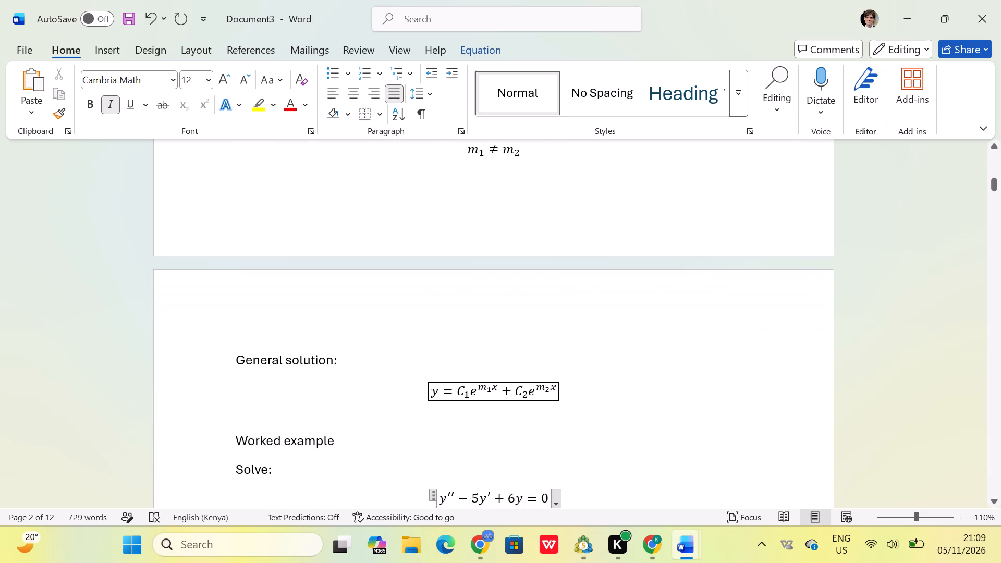
{"action": "key", "text": "Up"}
{"action": "key", "text": "Up"}
{"action": "key", "text": "Up"}
{"action": "key", "text": "BackSpace"}
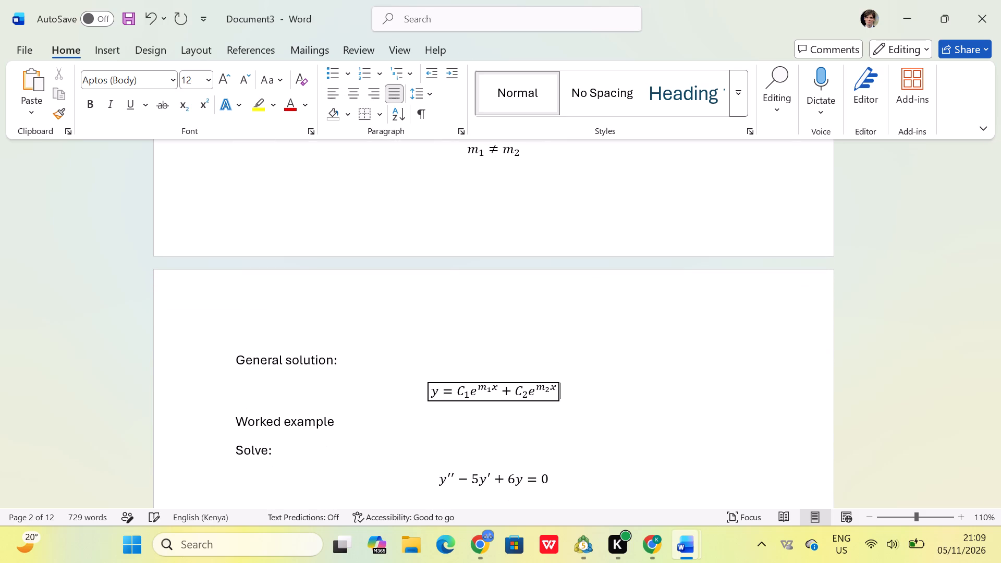
Remove the blank lines before "Step 1: Auxiliary equation:" and "Step 2: Factorise:" in the CASE 1 worked example.
{"action": "key", "text": "Down"}
{"action": "key", "text": "Down"}
{"action": "key", "text": "Down"}
{"action": "scroll", "coordinate": [252, 404], "scroll_direction": "down", "scroll_amount": 1}
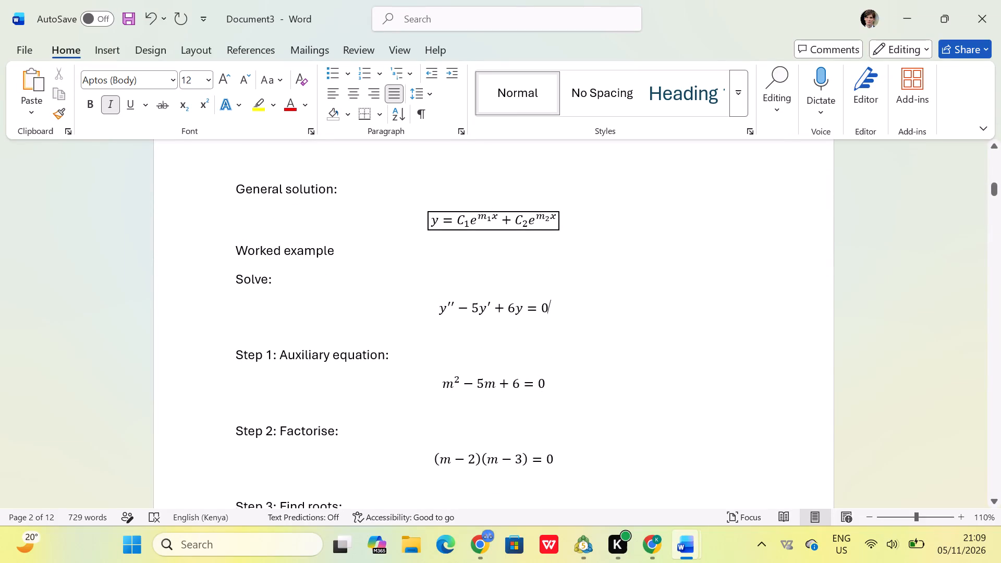
{"action": "left_click", "coordinate": [352, 329]}
{"action": "key", "text": "BackSpace"}
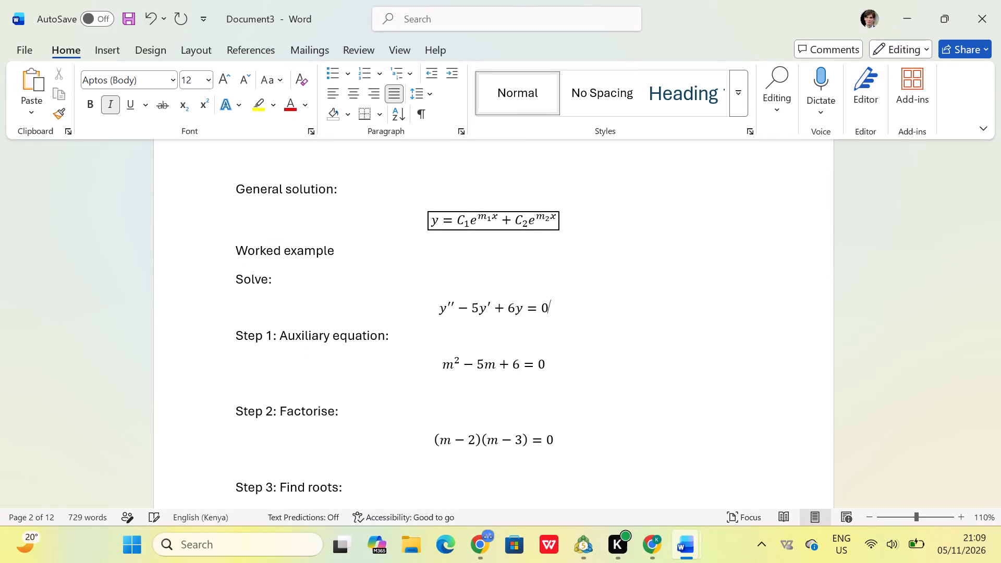
{"action": "key", "text": "Down"}
{"action": "key", "text": "Down"}
{"action": "key", "text": "Down"}
{"action": "key", "text": "BackSpace"}
Remove the blank lines before "Step 3: Find roots:" and "Step 4: Apply the formula:" in the CASE 1 worked example.
{"action": "key", "text": "Down"}
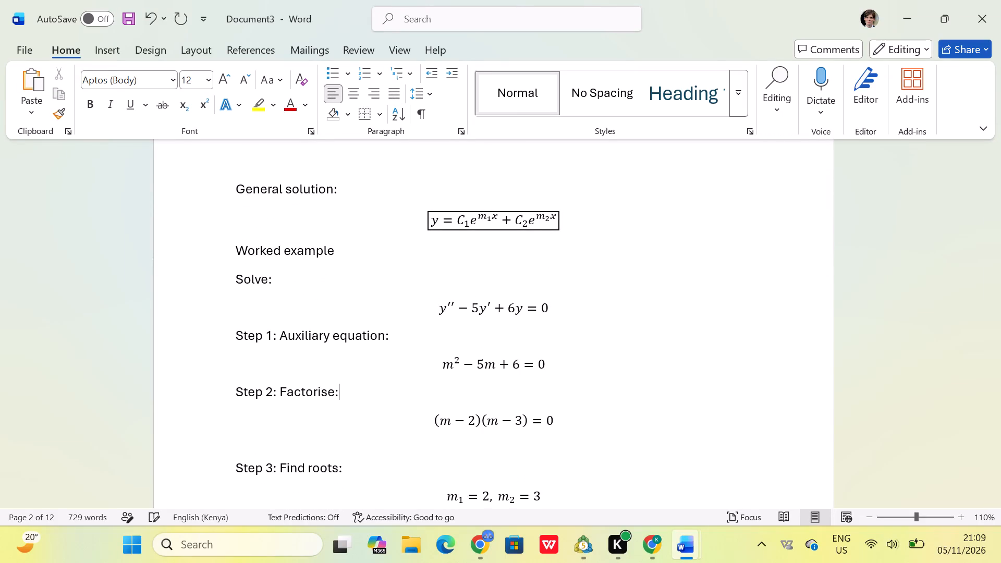
{"action": "key", "text": "Down"}
{"action": "key", "text": "Down"}
{"action": "key", "text": "BackSpace"}
{"action": "key", "text": "Down"}
{"action": "key", "text": "Down"}
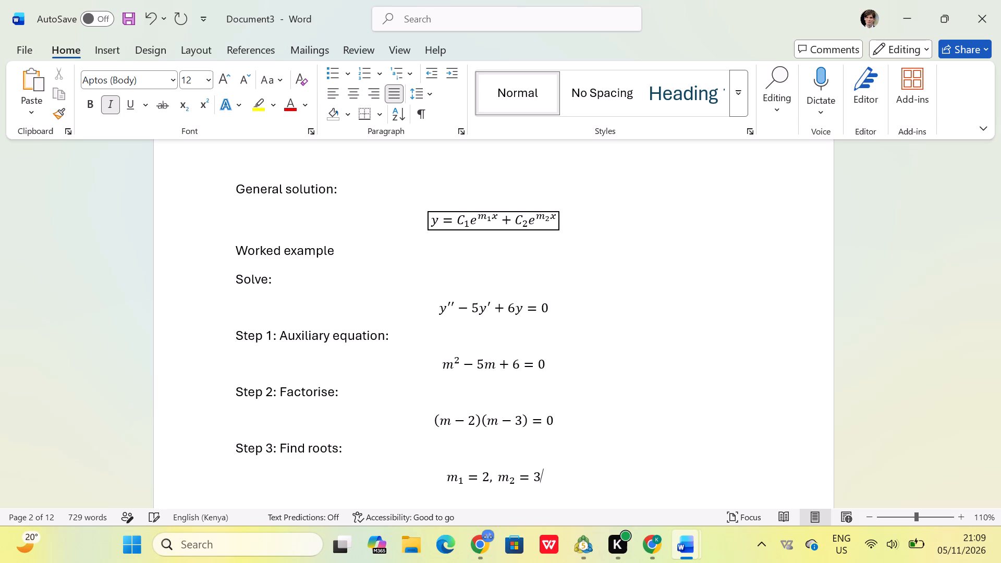
{"action": "scroll", "coordinate": [352, 329], "scroll_direction": "down", "scroll_amount": 2}
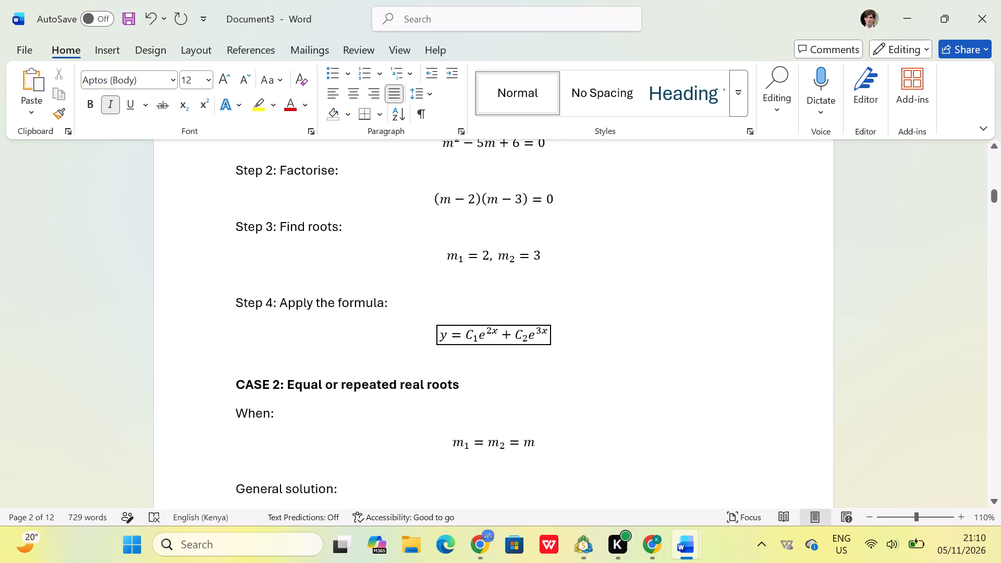
{"action": "key", "text": "Down"}
{"action": "key", "text": "BackSpace"}
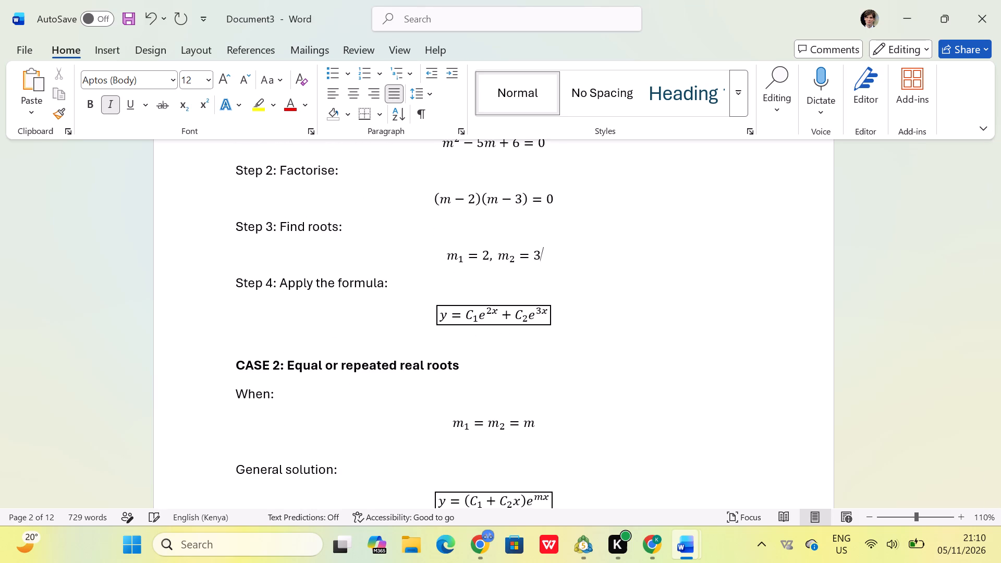
Remove the blank line between the boxed CASE 1 answer and the "CASE 2: Equal or repeated real roots" heading.
{"action": "key", "text": "Down"}
{"action": "key", "text": "Down"}
{"action": "key", "text": "Down"}
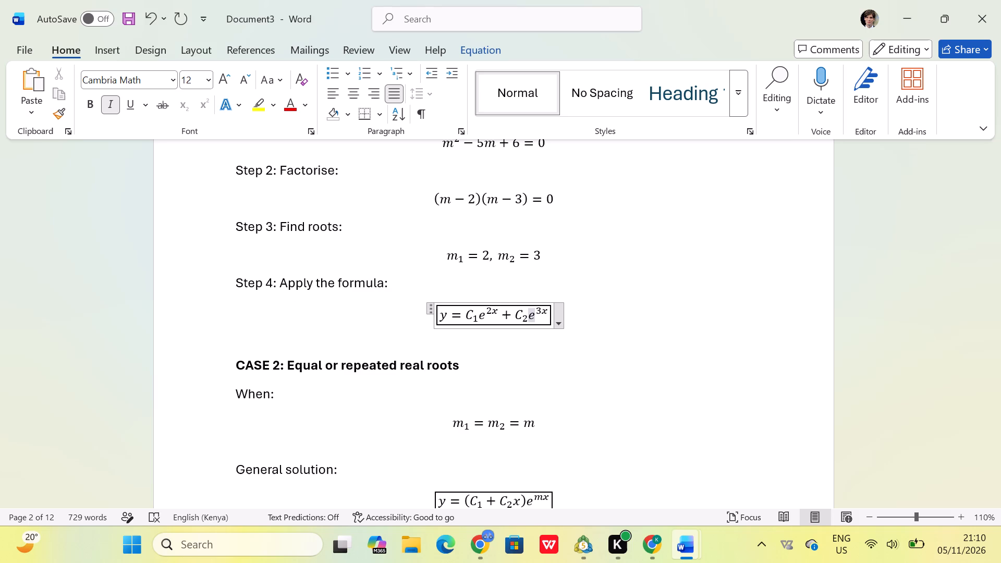
{"action": "key", "text": "Down"}
{"action": "key", "text": "BackSpace"}
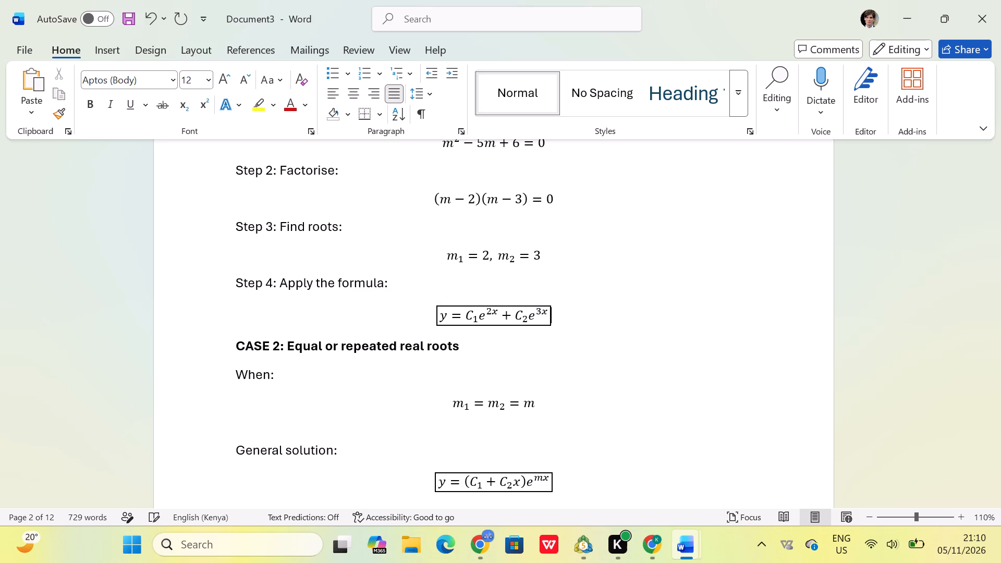
Remove the blank line between m₁ = m₂ = m and "General solution:" under CASE 2.
{"action": "key", "text": "Down"}
{"action": "key", "text": "Down"}
{"action": "key", "text": "Down"}
{"action": "key", "text": "Down"}
{"action": "key", "text": "BackSpace"}
Remove the blank line between the boxed CASE 2 general solution and "Worked example".
{"action": "key", "text": "Down"}
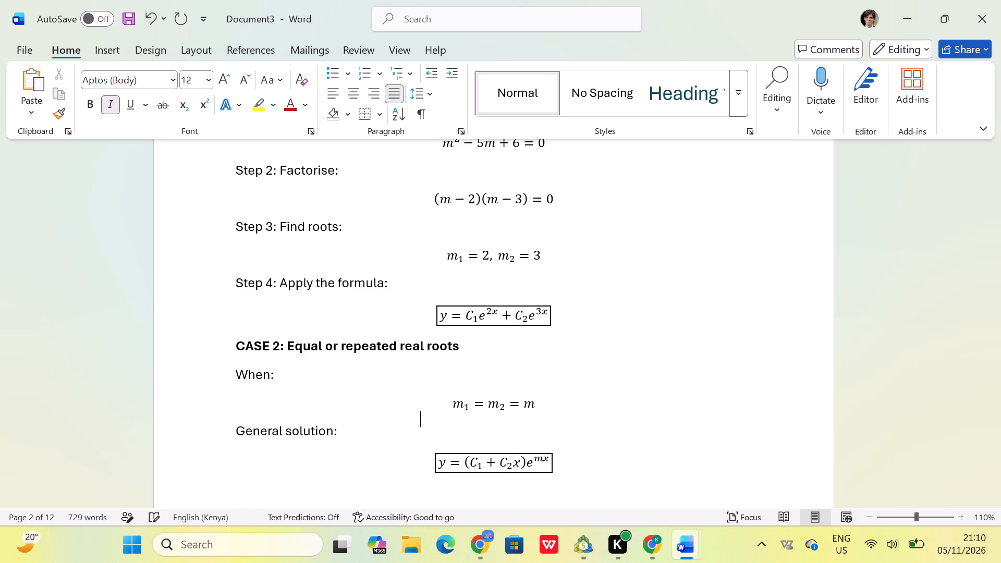
{"action": "key", "text": "Down"}
{"action": "key", "text": "Down"}
{"action": "key", "text": "Down"}
{"action": "key", "text": "Down"}
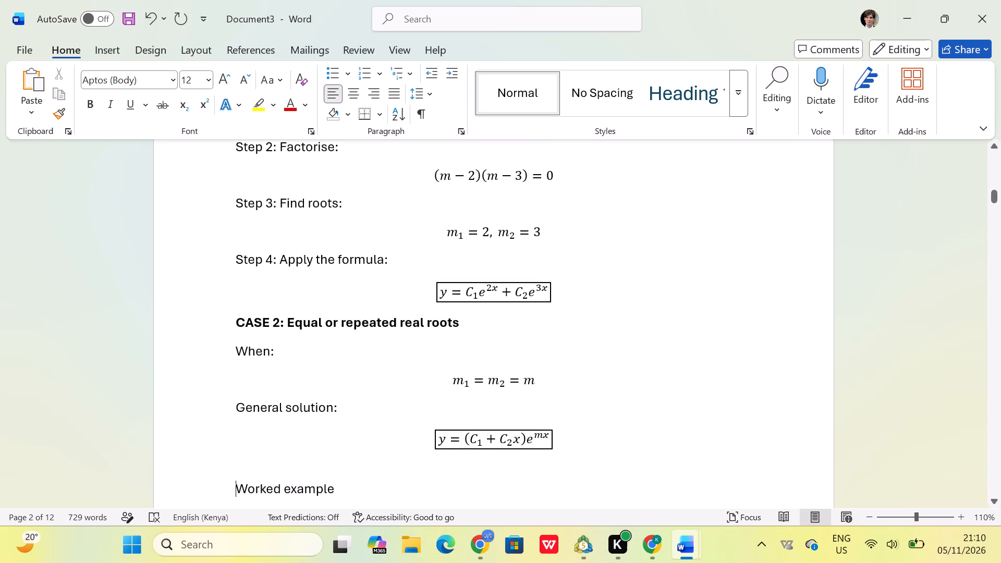
{"action": "key", "text": "Up"}
{"action": "key", "text": "BackSpace"}
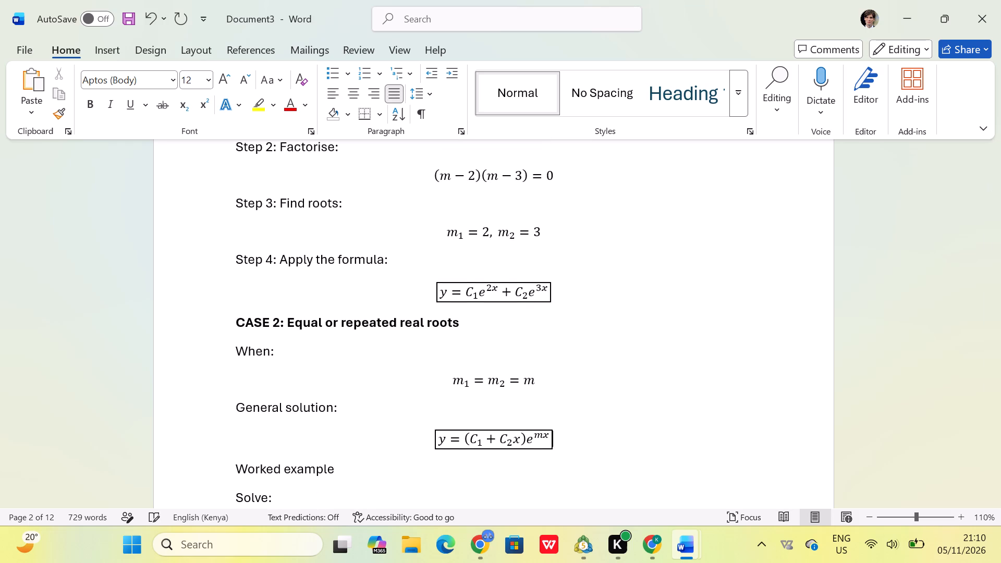
Remove the blank line between y″ − 4y′ + 4y = 0 and "Step 1: Auxiliary equation:" in the CASE 2 worked example.
{"action": "key", "text": "Down"}
{"action": "key", "text": "Down"}
{"action": "key", "text": "Down"}
{"action": "key", "text": "Down"}
{"action": "key", "text": "Up"}
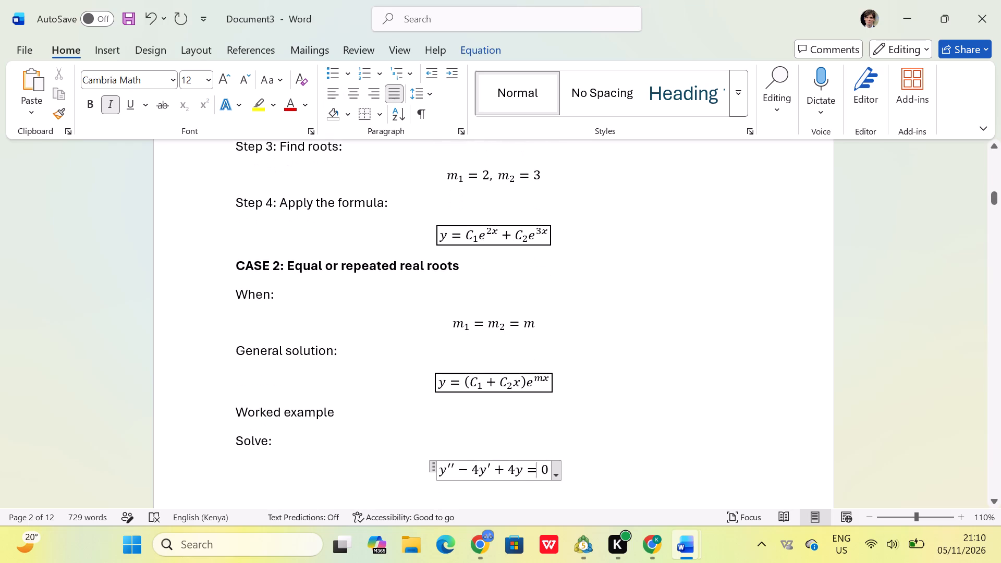
{"action": "key", "text": "Up"}
{"action": "key", "text": "Down"}
{"action": "key", "text": "Down"}
{"action": "key", "text": "BackSpace"}
Remove the blank line between m² − 4m + 4 = 0 and "Step 2: Factorise:" in the CASE 2 worked example.
{"action": "scroll", "coordinate": [352, 329], "scroll_direction": "down", "scroll_amount": 1}
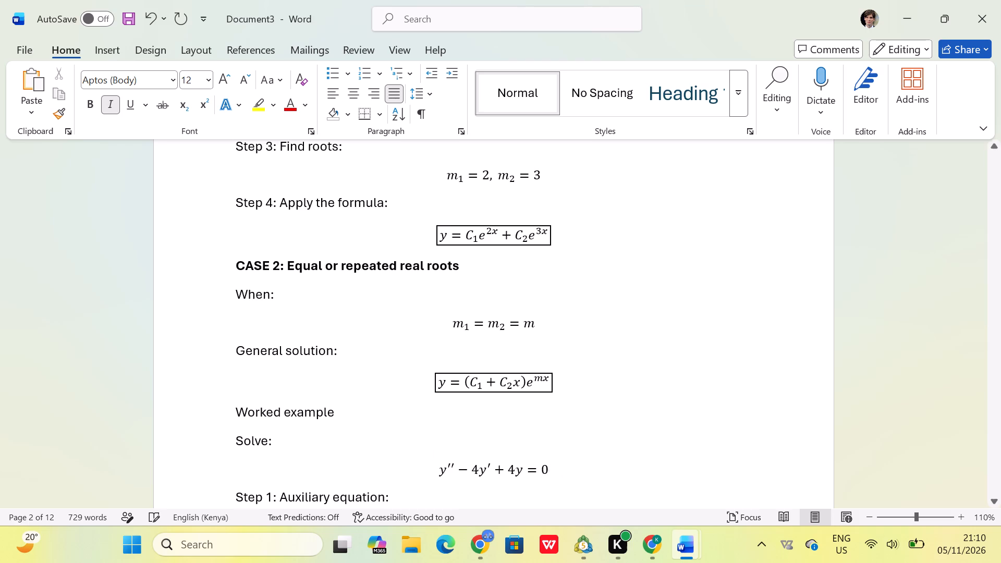
{"action": "scroll", "coordinate": [352, 329], "scroll_direction": "down", "scroll_amount": 1}
{"action": "key", "text": "Down"}
{"action": "key", "text": "Down"}
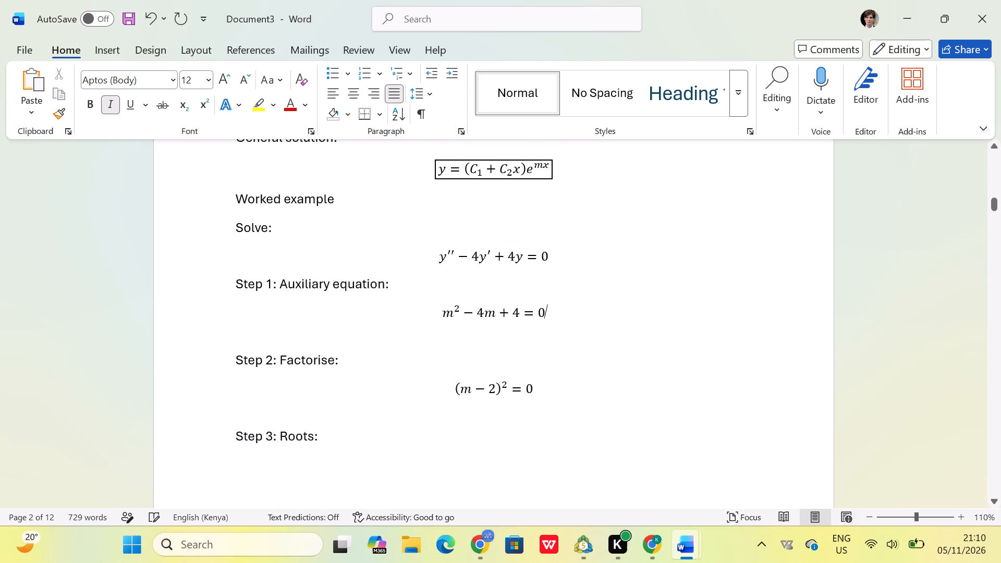
{"action": "key", "text": "Down"}
{"action": "key", "text": "BackSpace"}
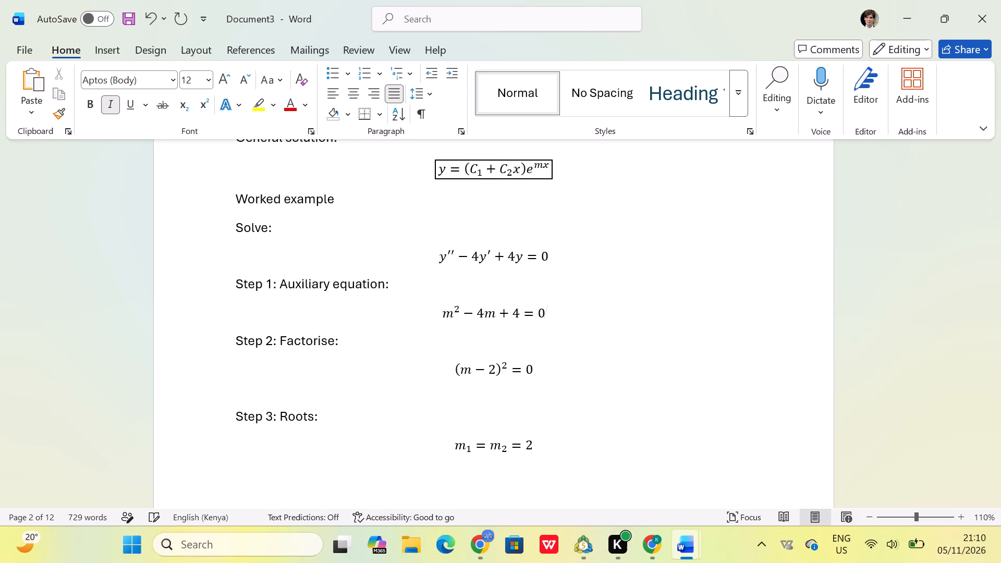
Remove the blank lines before "Step 3: Roots:" and "Step 4: Apply the formula:" in the CASE 2 worked example.
{"action": "key", "text": "Down"}
{"action": "key", "text": "Down"}
{"action": "key", "text": "Down"}
{"action": "key", "text": "BackSpace"}
{"action": "key", "text": "Down"}
{"action": "key", "text": "Down"}
{"action": "key", "text": "Down"}
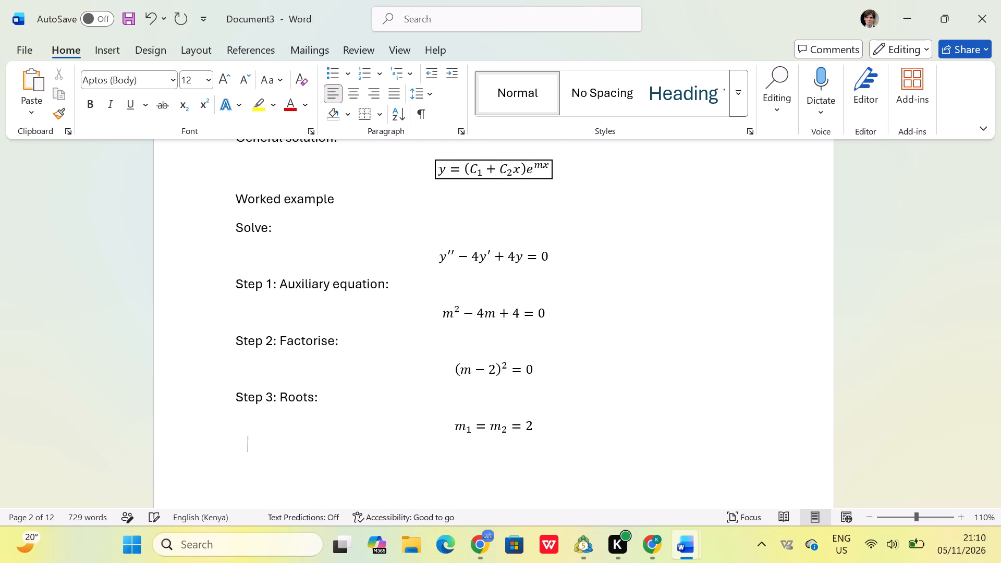
{"action": "key", "text": "BackSpace"}
Remove the blank line between the boxed y = (C₁ + C₂x)e²ˣ and the "CASE 3: Complex or imaginary roots" heading.
{"action": "key", "text": "Down"}
{"action": "key", "text": "Down"}
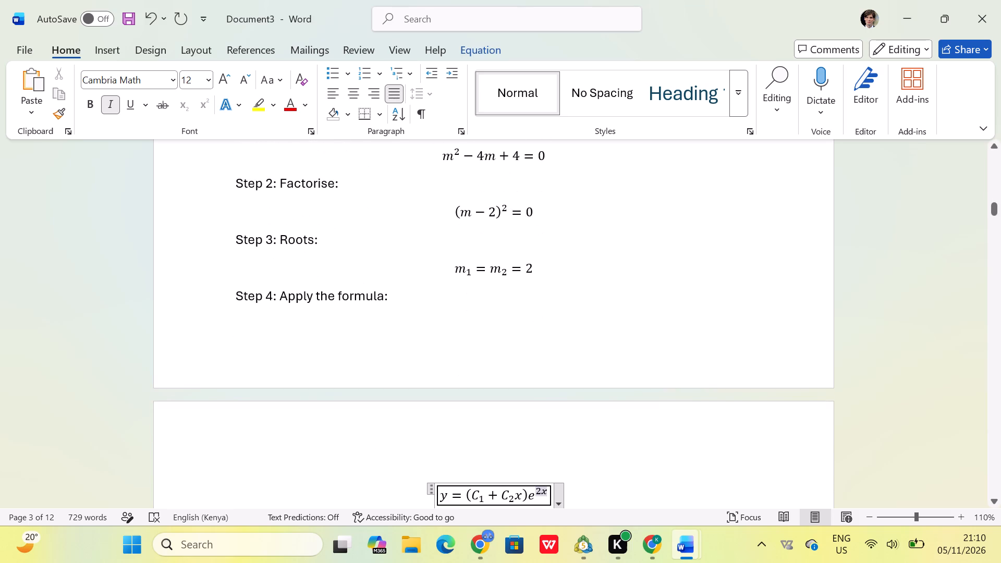
{"action": "key", "text": "Up"}
{"action": "key", "text": "Down"}
{"action": "key", "text": "Up"}
{"action": "key", "text": "Down"}
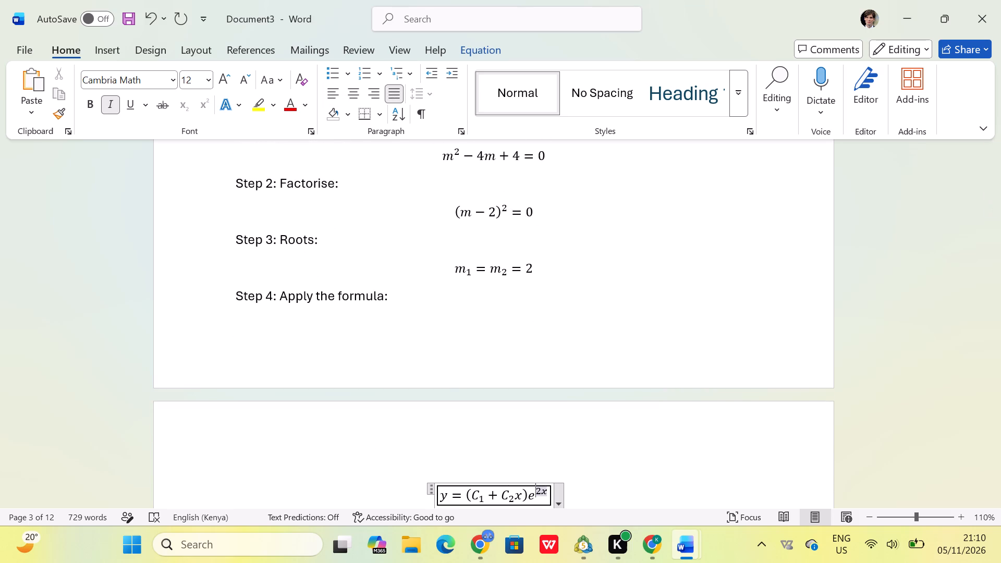
{"action": "key", "text": "Down"}
{"action": "key", "text": "Down"}
{"action": "key", "text": "Down"}
{"action": "key", "text": "Up"}
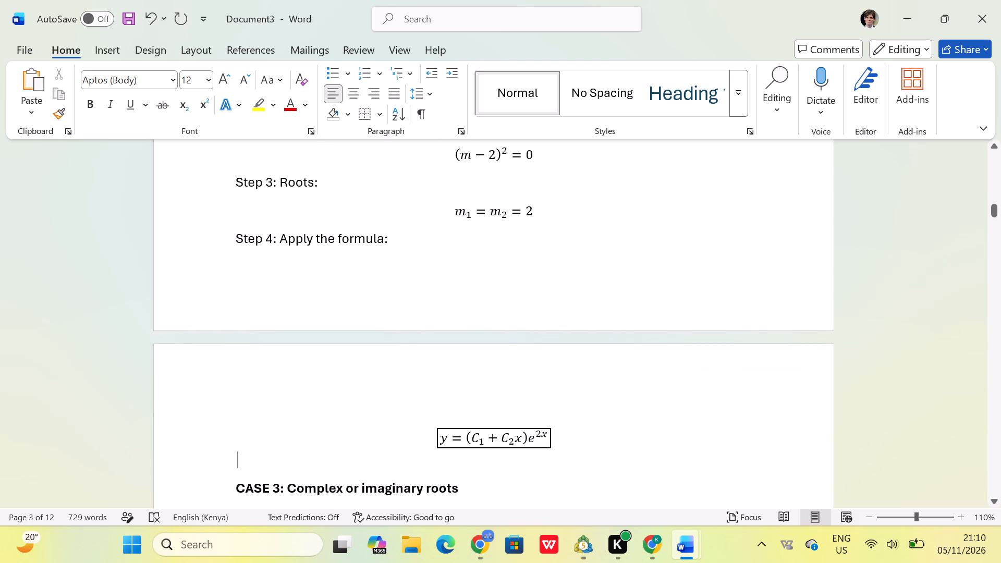
{"action": "key", "text": "BackSpace"}
Remove the blank line between the boxed m = α ± iβ and "General solution:" in CASE 3.
{"action": "key", "text": "Down"}
{"action": "key", "text": "Down"}
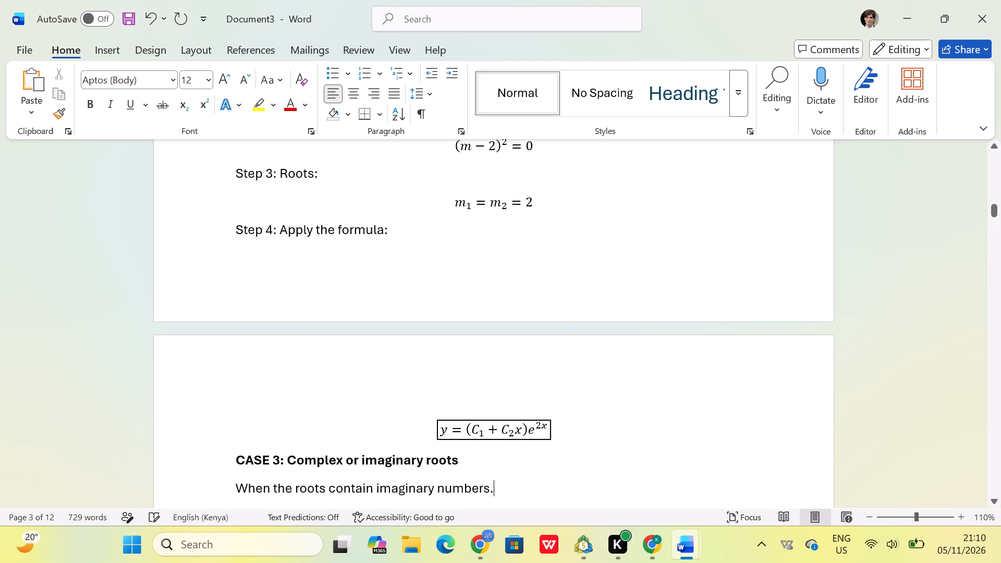
{"action": "key", "text": "Down"}
{"action": "key", "text": "Down"}
{"action": "key", "text": "Down"}
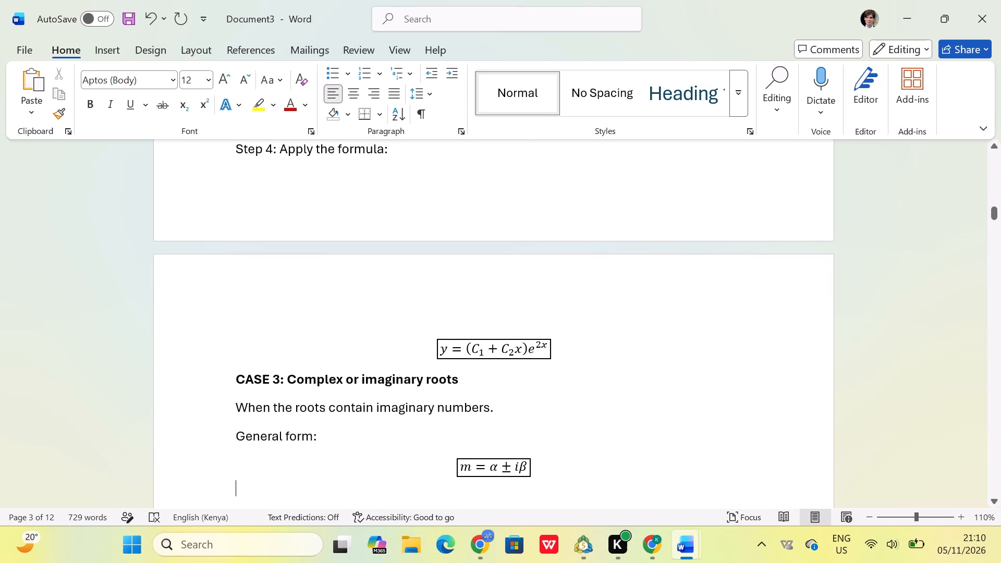
{"action": "key", "text": "BackSpace"}
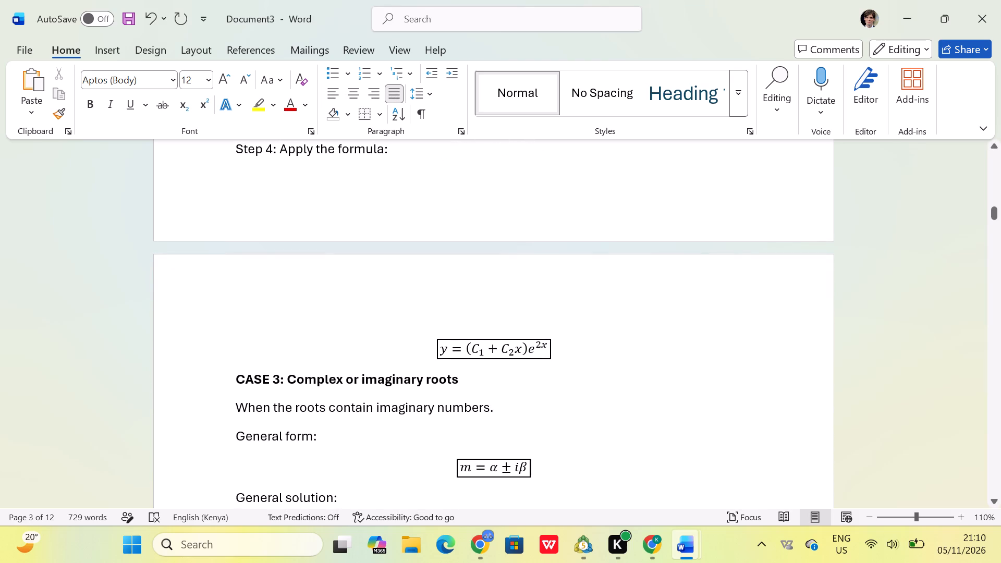
Remove the blank line between the boxed CASE 3 general solution and "Worked example".
{"action": "scroll", "coordinate": [486, 292], "scroll_direction": "down", "scroll_amount": 4}
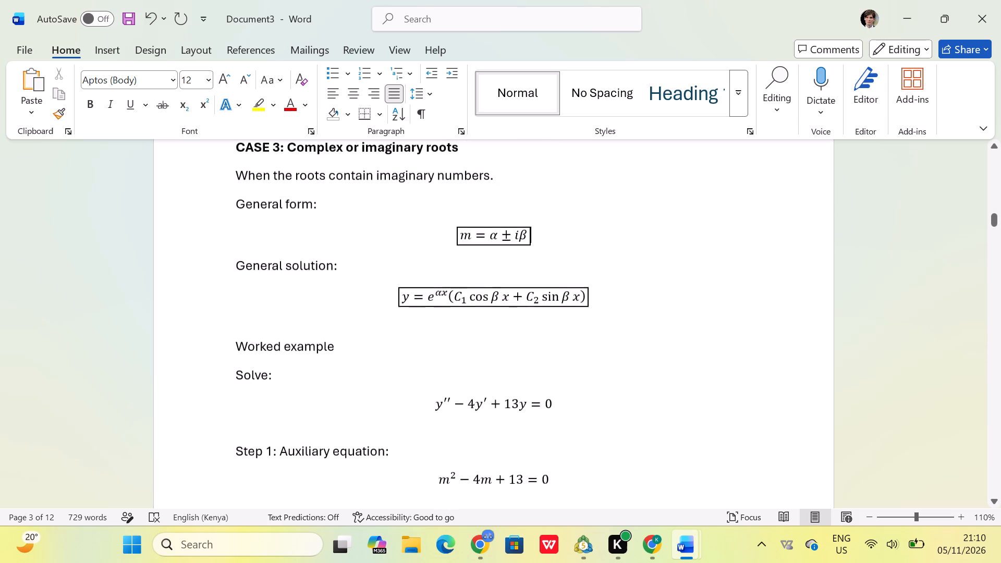
{"action": "scroll", "coordinate": [486, 292], "scroll_direction": "down", "scroll_amount": 1}
{"action": "key", "text": "Down"}
{"action": "key", "text": "Down"}
{"action": "key", "text": "Down"}
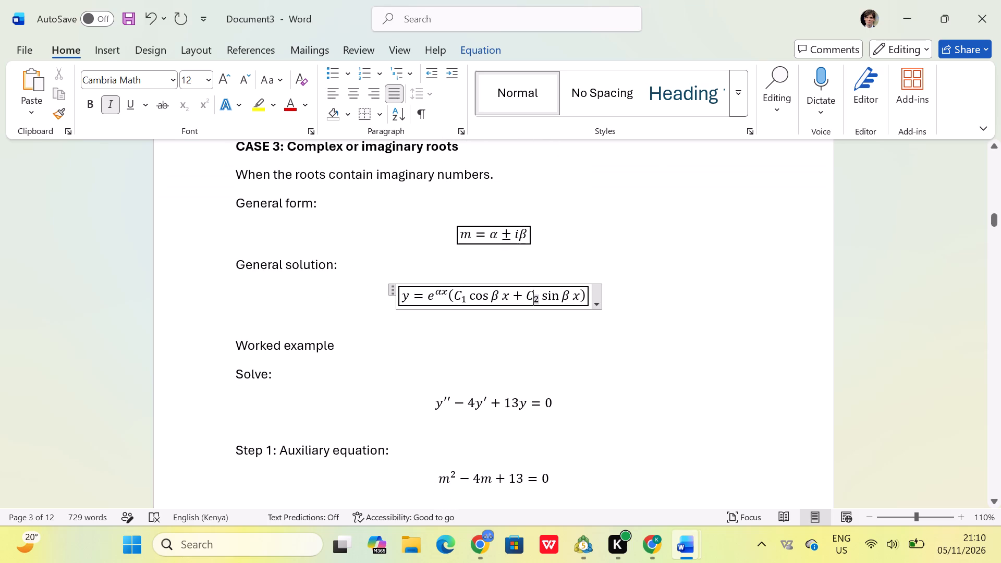
{"action": "key", "text": "Down"}
{"action": "key", "text": "BackSpace"}
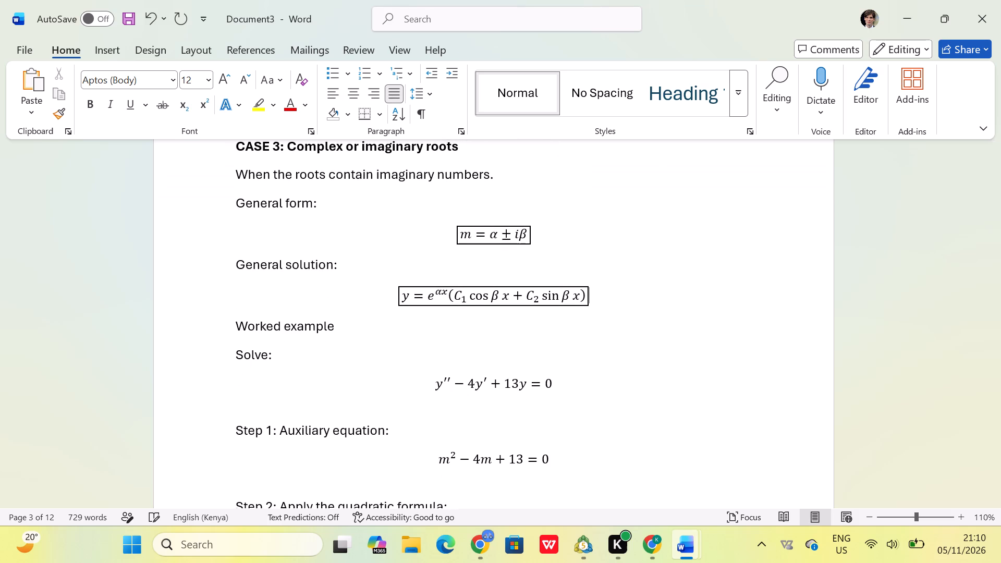
Remove the blank lines before "Step 1: Auxiliary equation:" and "Step 2: Apply the quadratic formula:" in the CASE 3 worked example.
{"action": "key", "text": "Down"}
{"action": "key", "text": "Down"}
{"action": "key", "text": "Down"}
{"action": "key", "text": "Down"}
{"action": "key", "text": "BackSpace"}
{"action": "key", "text": "Down"}
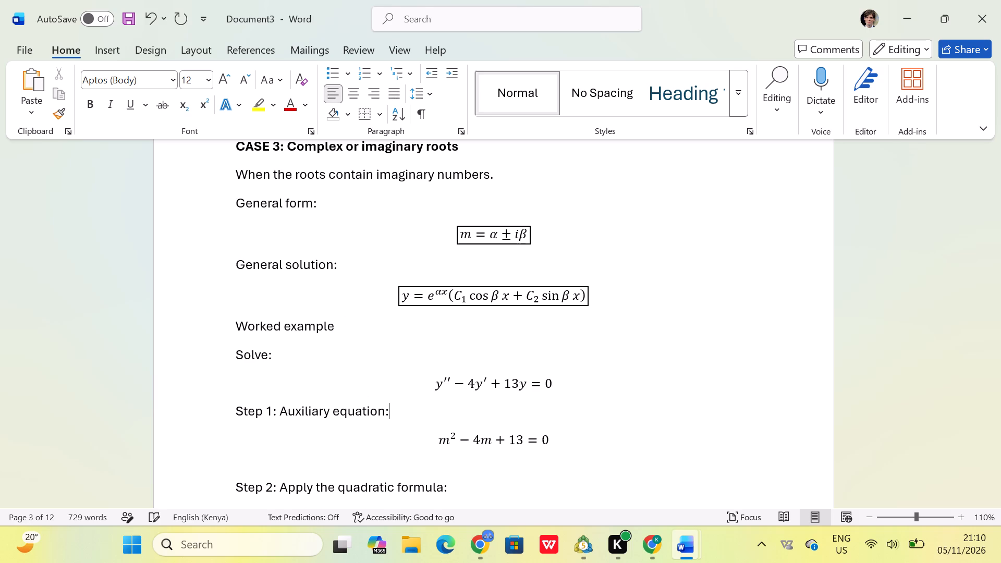
{"action": "key", "text": "Down"}
{"action": "key", "text": "Down"}
{"action": "key", "text": "BackSpace"}
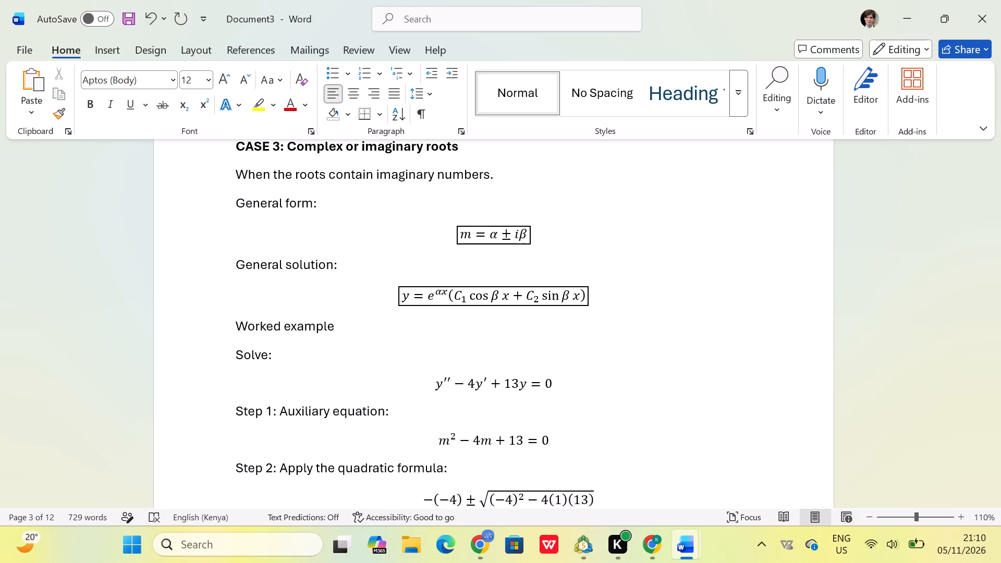
Remove the blank lines separating the three quadratic formula equations under Step 2 of the CASE 3 worked example.
{"action": "scroll", "coordinate": [486, 292], "scroll_direction": "down", "scroll_amount": 2}
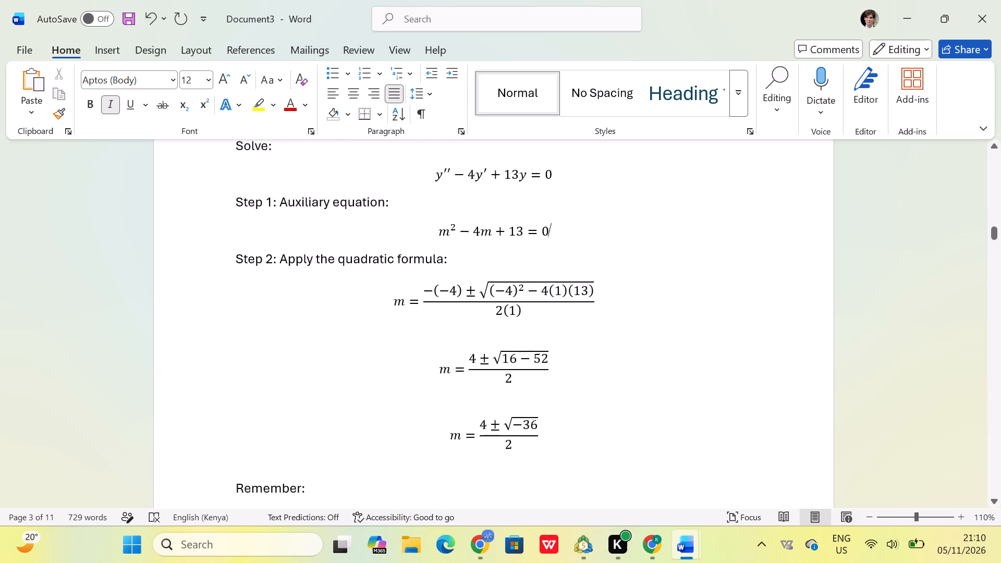
{"action": "scroll", "coordinate": [486, 292], "scroll_direction": "down", "scroll_amount": 1}
{"action": "key", "text": "Down"}
{"action": "key", "text": "Down"}
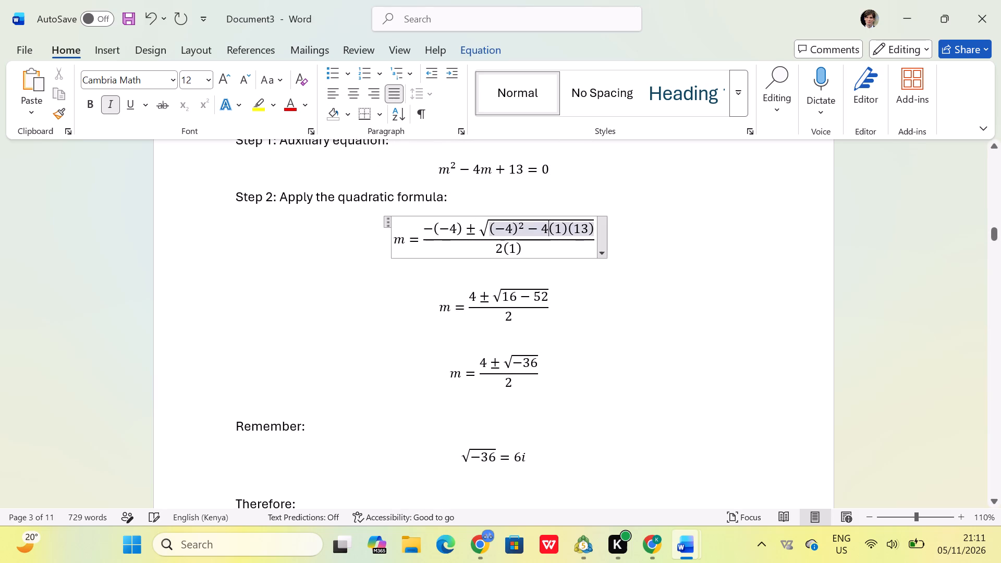
{"action": "key", "text": "Down"}
{"action": "key", "text": "Down"}
{"action": "key", "text": "BackSpace"}
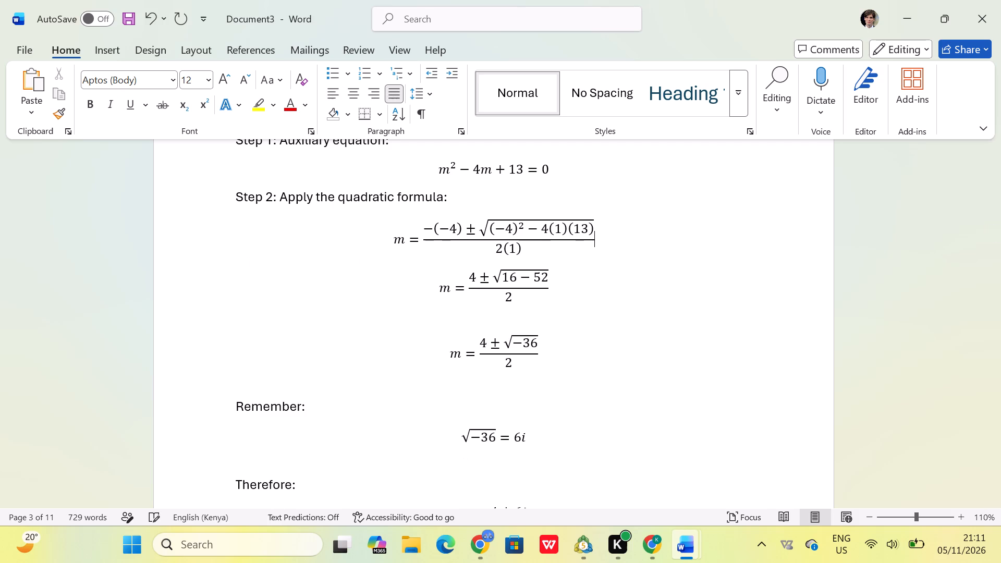
{"action": "key", "text": "Down"}
{"action": "key", "text": "Down"}
{"action": "key", "text": "BackSpace"}
Remove the blank lines before "Remember:" and "Therefore:" in the CASE 3 worked example.
{"action": "key", "text": "Down"}
{"action": "key", "text": "Down"}
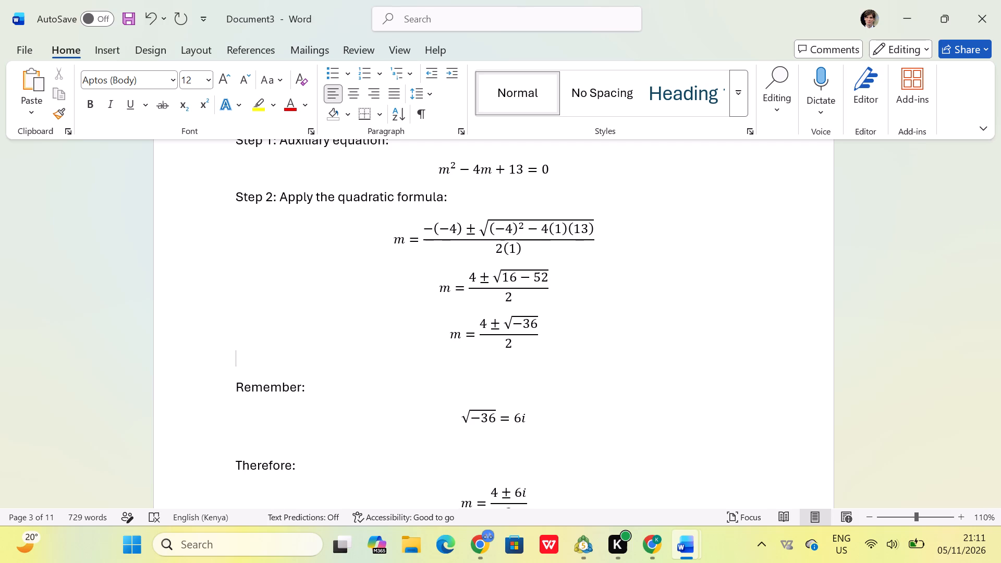
{"action": "key", "text": "BackSpace"}
{"action": "key", "text": "Down"}
{"action": "key", "text": "Down"}
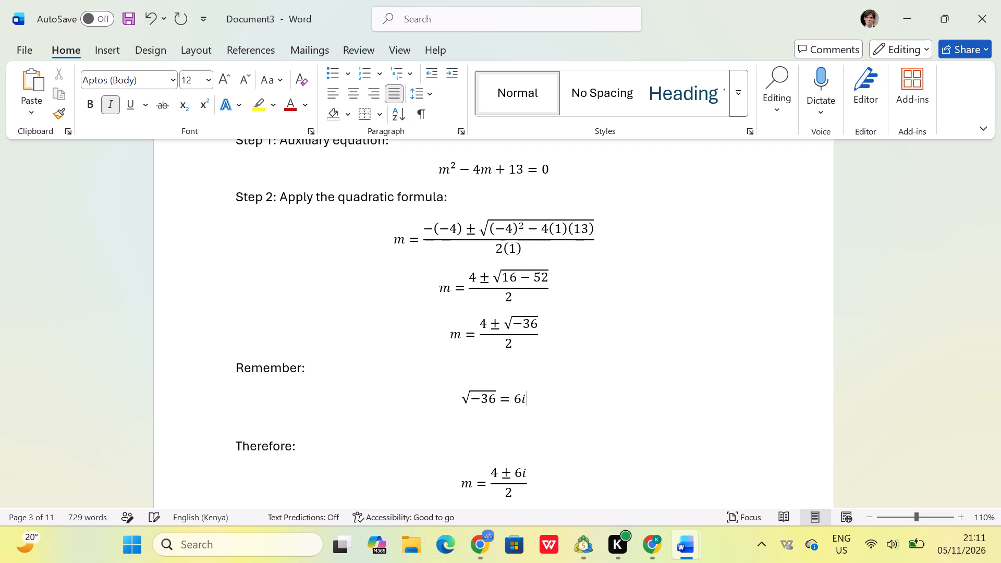
{"action": "key", "text": "Down"}
{"action": "key", "text": "BackSpace"}
Remove the blank line between m = (4 ± 6i)/2 and the boxed m = 2 ± 3i.
{"action": "key", "text": "Down"}
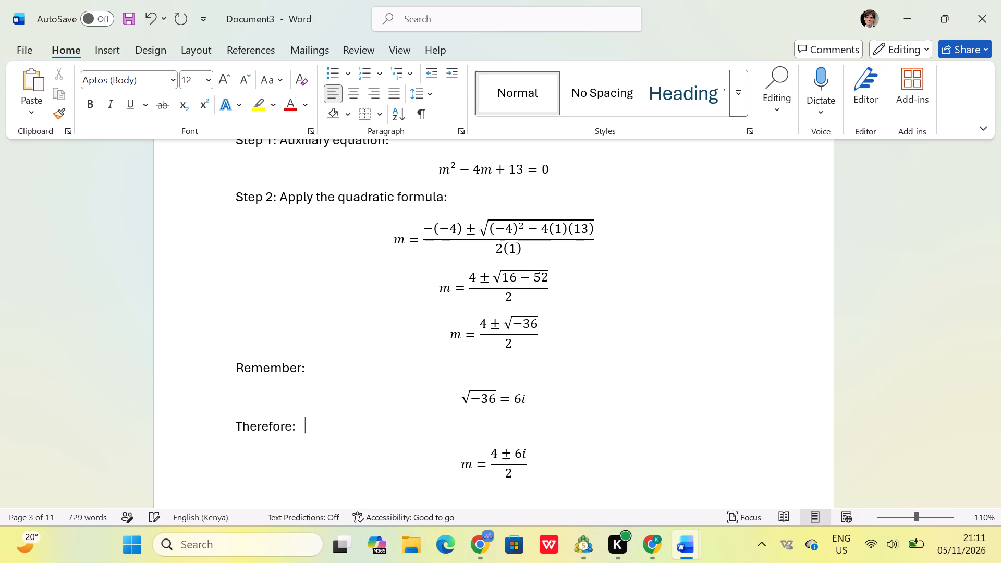
{"action": "key", "text": "Down"}
{"action": "key", "text": "Down"}
{"action": "key", "text": "Down"}
{"action": "key", "text": "BackSpace"}
Remove the blank lines before "Step 3: Identify:" and "Step 4: Apply the formula:" in the CASE 3 worked example.
{"action": "scroll", "coordinate": [486, 292], "scroll_direction": "down", "scroll_amount": 2}
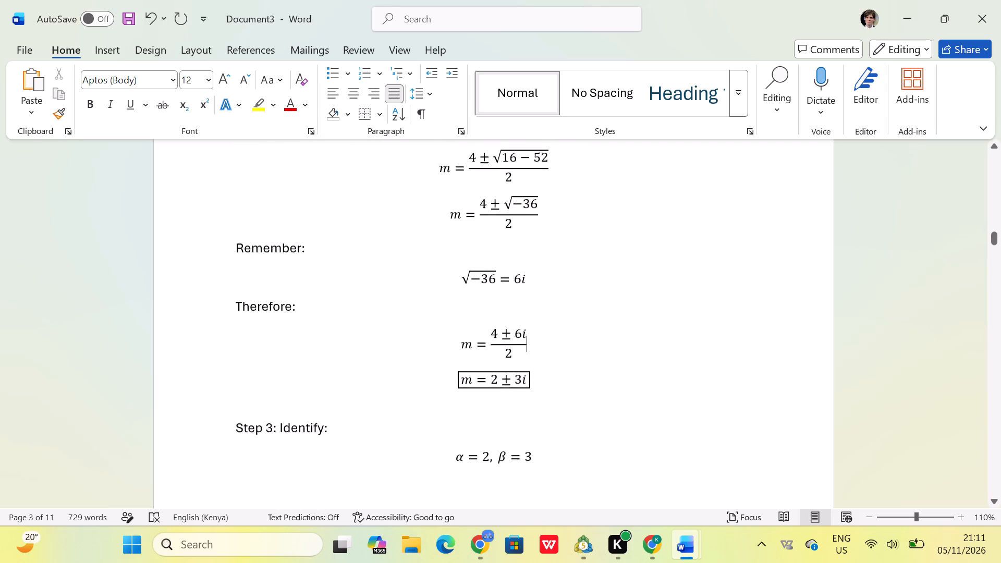
{"action": "scroll", "coordinate": [486, 292], "scroll_direction": "down", "scroll_amount": 1}
{"action": "key", "text": "Down"}
{"action": "key", "text": "Down"}
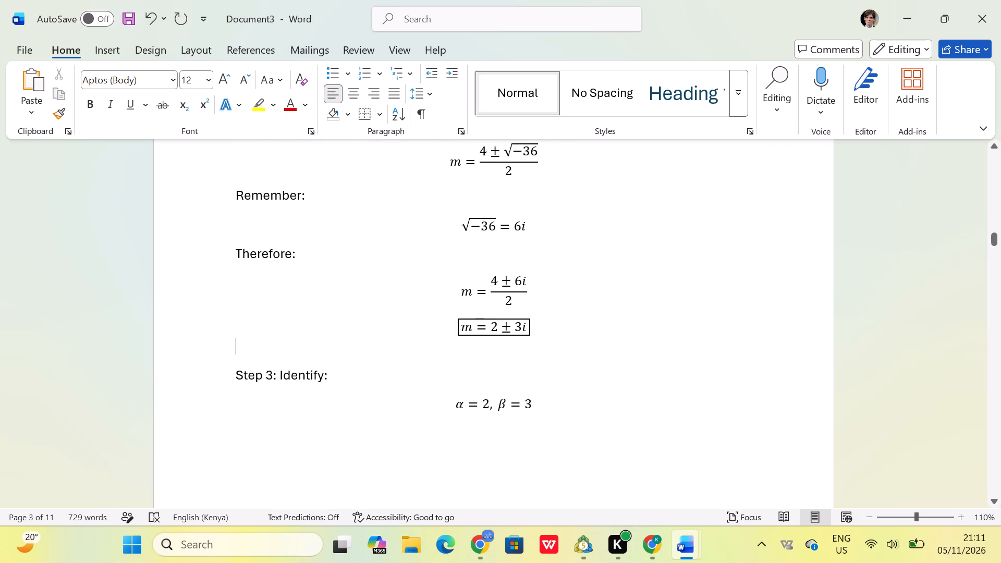
{"action": "key", "text": "BackSpace"}
{"action": "key", "text": "Down"}
{"action": "key", "text": "Down"}
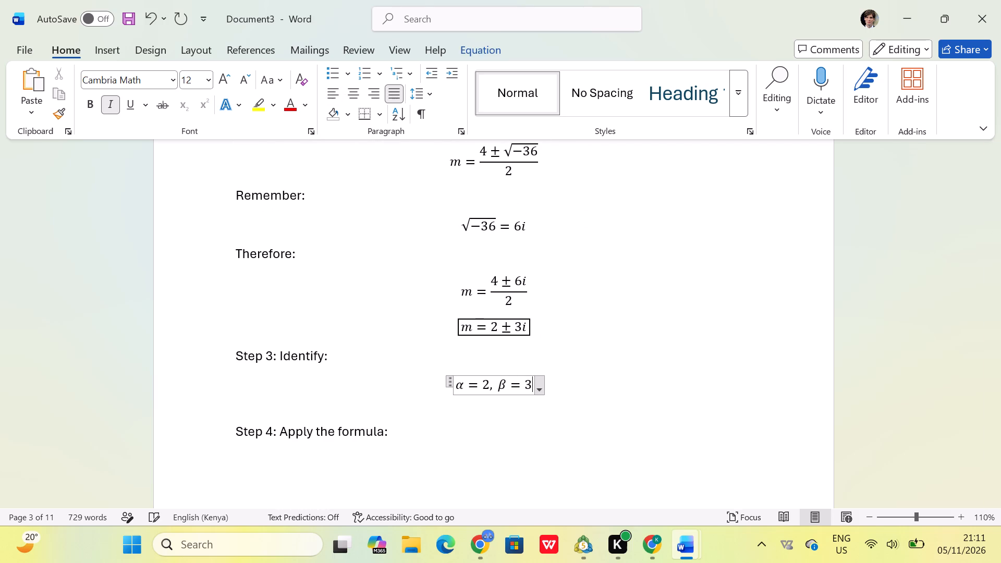
{"action": "key", "text": "Down"}
{"action": "key", "text": "BackSpace"}
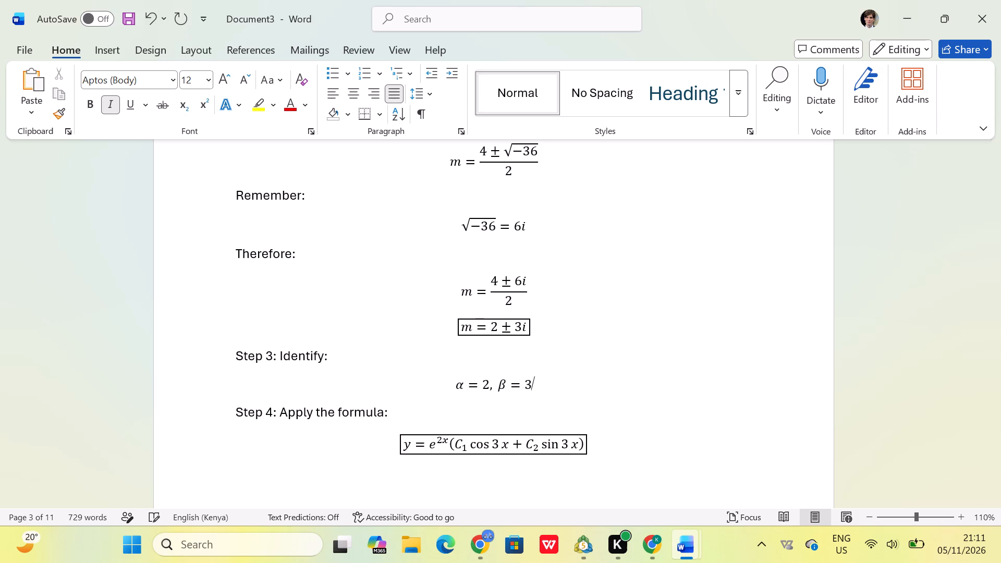
Remove the blank line between the boxed CASE 3 answer and the "Summary of the three homogeneous cases" heading.
{"action": "key", "text": "Down"}
{"action": "key", "text": "Down"}
{"action": "key", "text": "Down"}
{"action": "key", "text": "Down"}
{"action": "key", "text": "Down"}
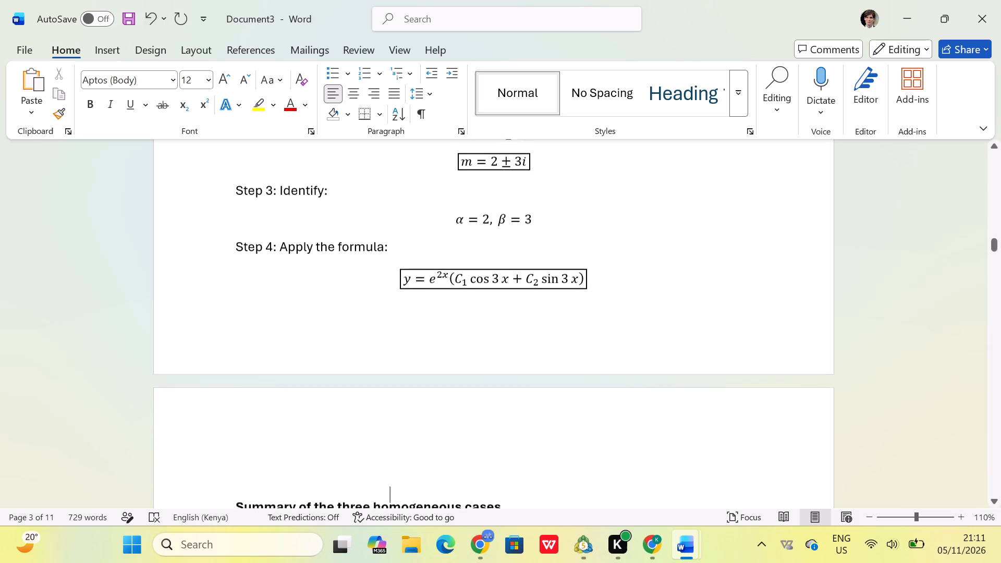
{"action": "key", "text": "Up"}
{"action": "key", "text": "BackSpace"}
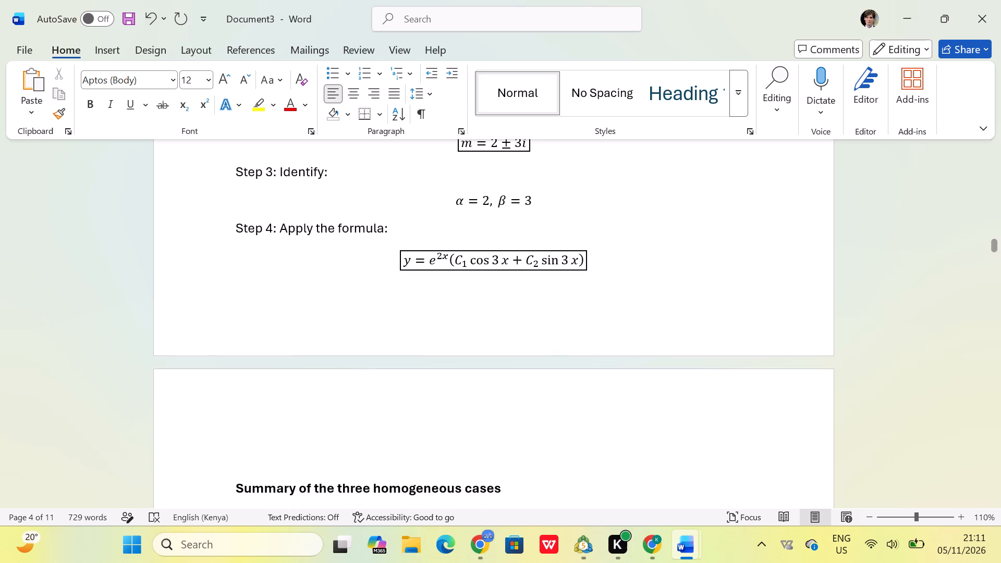
Remove the blank line between the boxed ay″ + by′ + cy = f(x) and "Examples:" in Part 3.
{"action": "key", "text": "Down"}
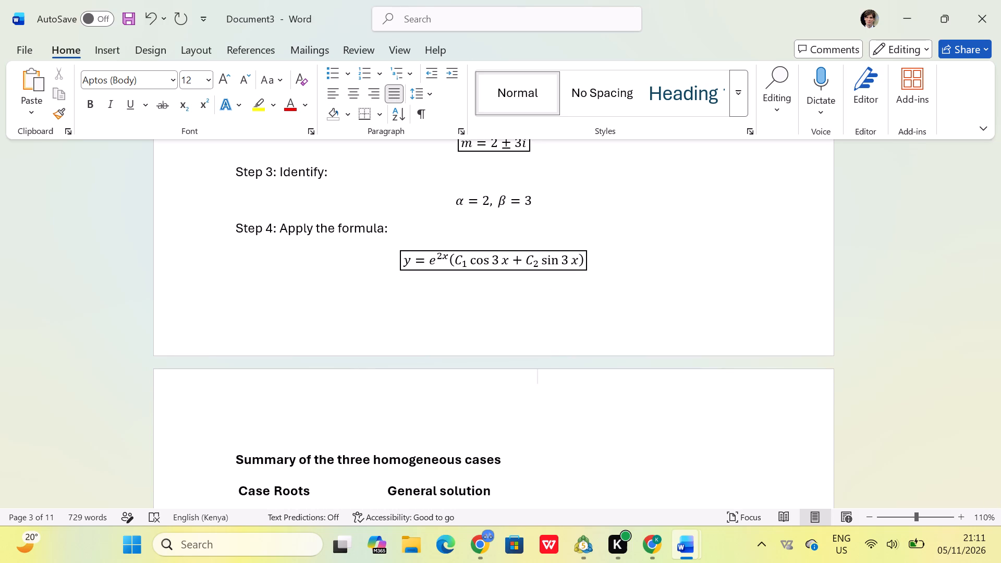
{"action": "key", "text": "Down"}
{"action": "key", "text": "Down"}
{"action": "key", "text": "Down"}
{"action": "key", "text": "Down"}
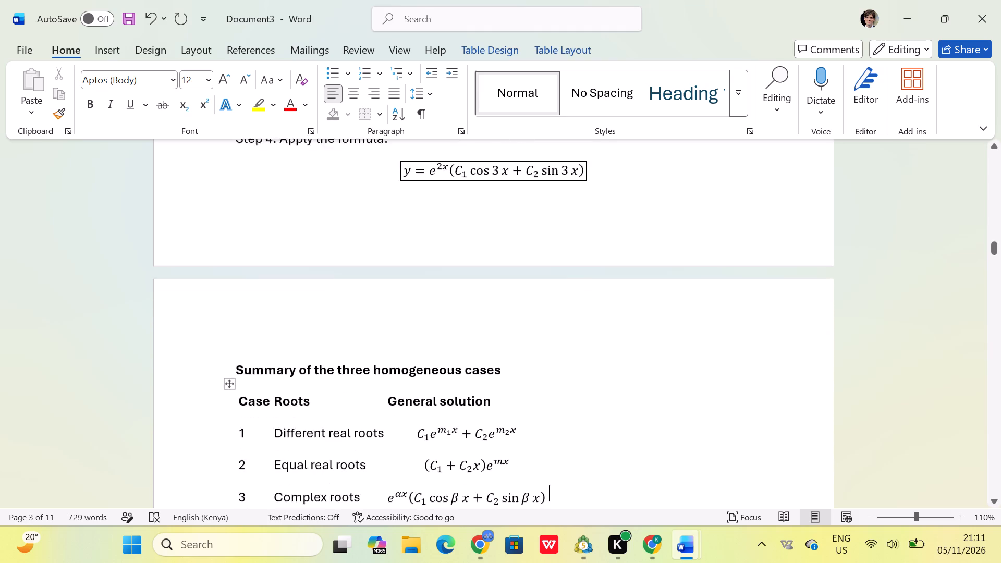
{"action": "key", "text": "Down"}
{"action": "key", "text": "Down"}
{"action": "key", "text": "Down"}
{"action": "key", "text": "Down"}
{"action": "key", "text": "Down"}
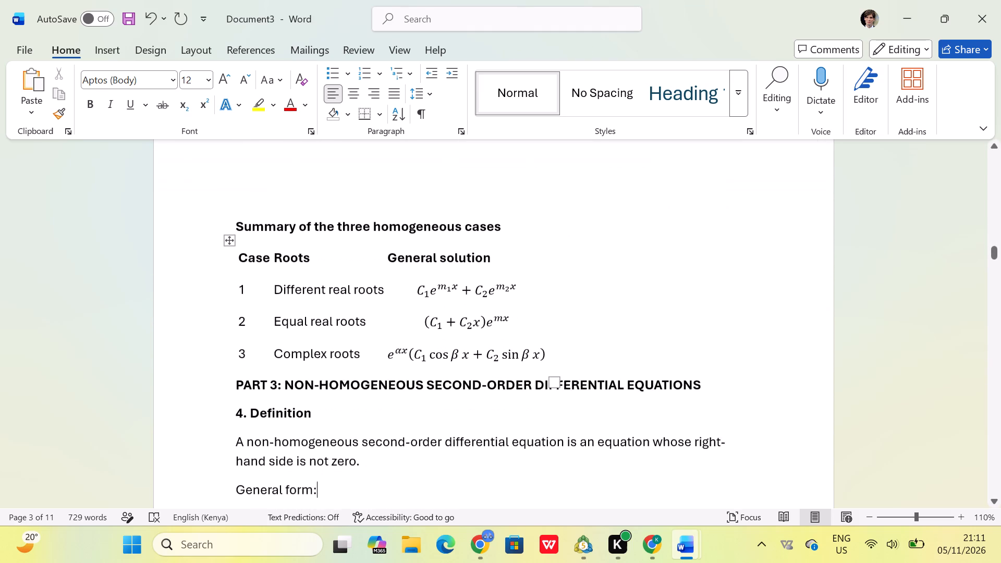
{"action": "key", "text": "Down"}
{"action": "key", "text": "Down"}
{"action": "key", "text": "BackSpace"}
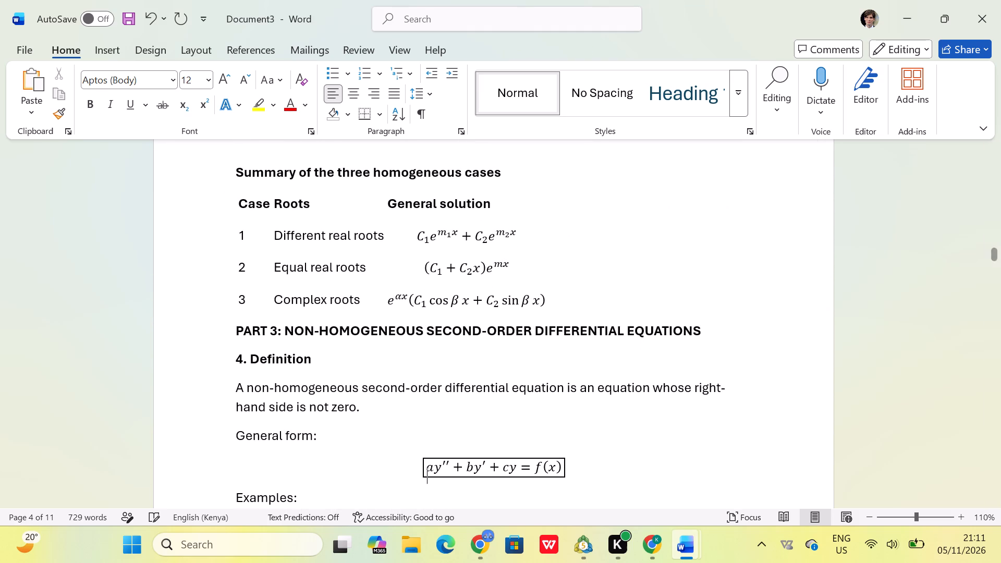
Remove the blank line below the boxed y = y_c + y_p in section 5, "The most important formula".
{"action": "key", "text": "Up"}
{"action": "key", "text": "Down"}
{"action": "key", "text": "Down"}
{"action": "key", "text": "Down"}
{"action": "key", "text": "Down"}
{"action": "key", "text": "Down"}
{"action": "key", "text": "Down"}
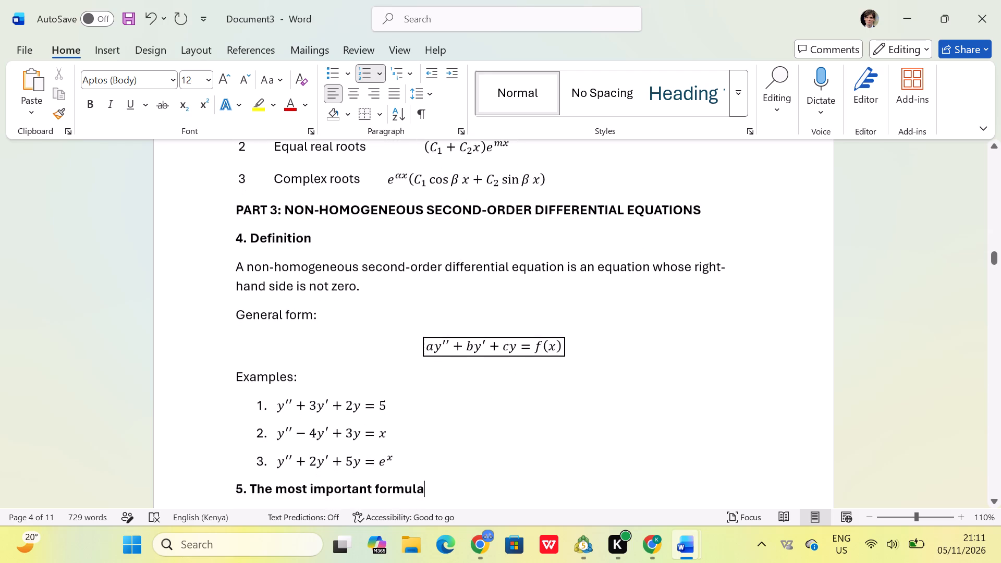
{"action": "key", "text": "Down"}
{"action": "key", "text": "Down"}
{"action": "key", "text": "Down"}
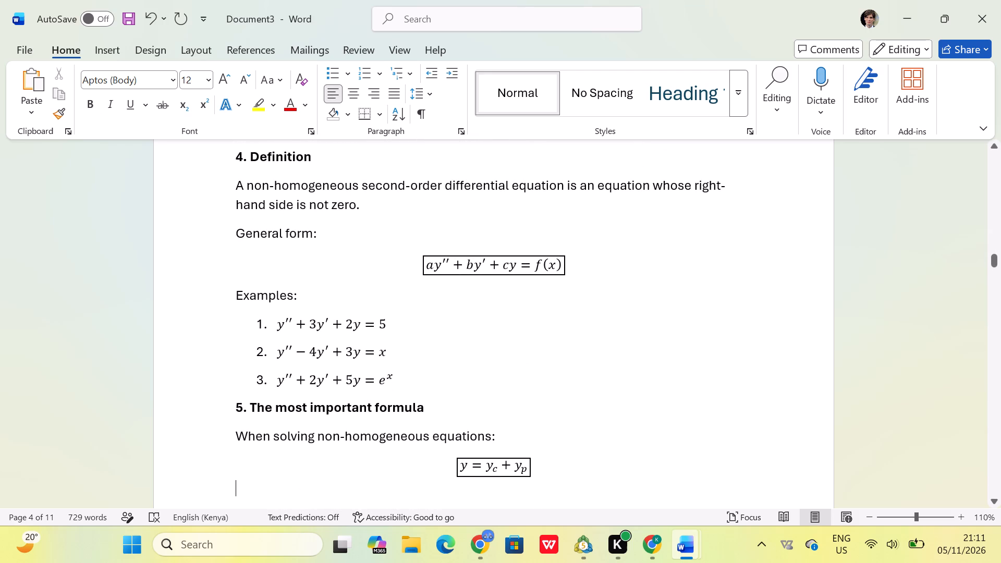
{"action": "key", "text": "BackSpace"}
{"action": "scroll", "coordinate": [486, 292], "scroll_direction": "down", "scroll_amount": 3}
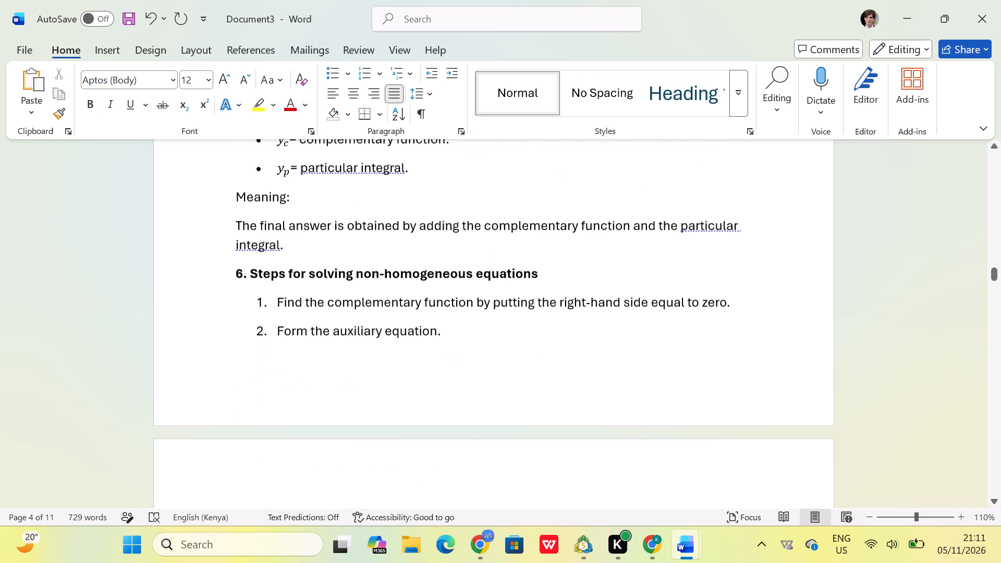
Remove the blank lines before "Step 1: Find the complementary function." and "Auxiliary equation:" in the TYPE 1 example.
{"action": "scroll", "coordinate": [486, 292], "scroll_direction": "down", "scroll_amount": 2}
{"action": "left_click", "coordinate": [262, 391]}
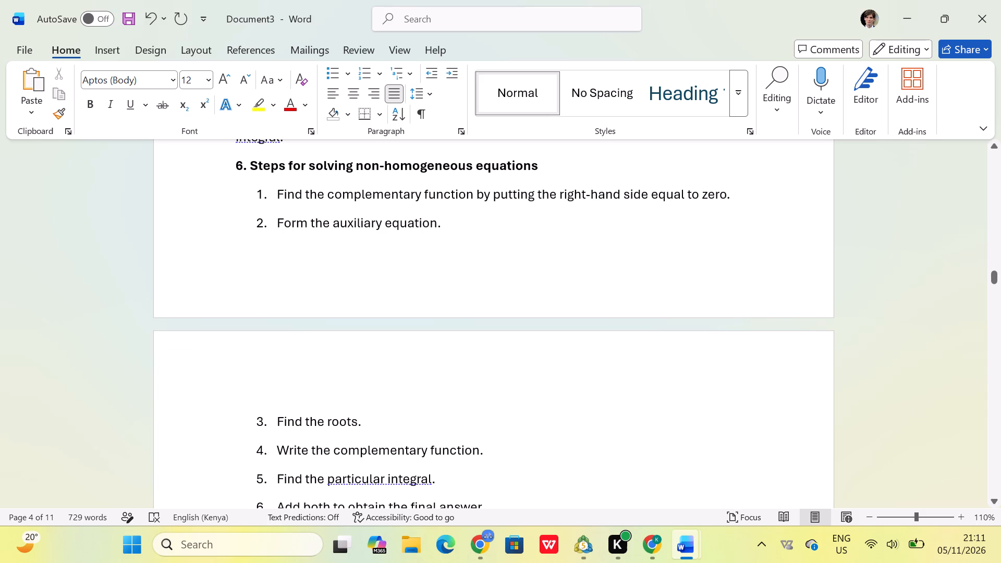
{"action": "scroll", "coordinate": [262, 391], "scroll_direction": "down", "scroll_amount": 2}
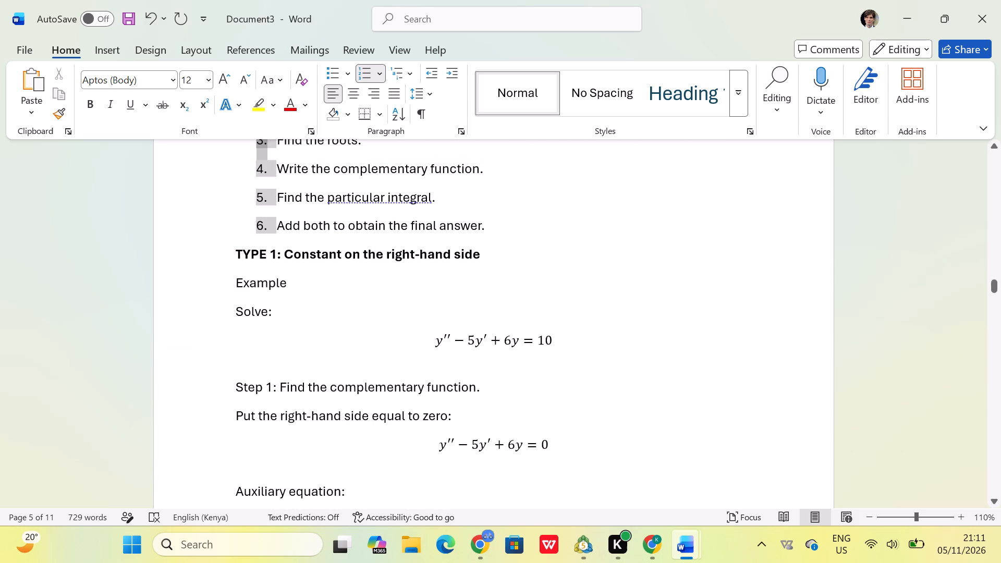
{"action": "left_click", "coordinate": [295, 359]}
{"action": "key", "text": "BackSpace"}
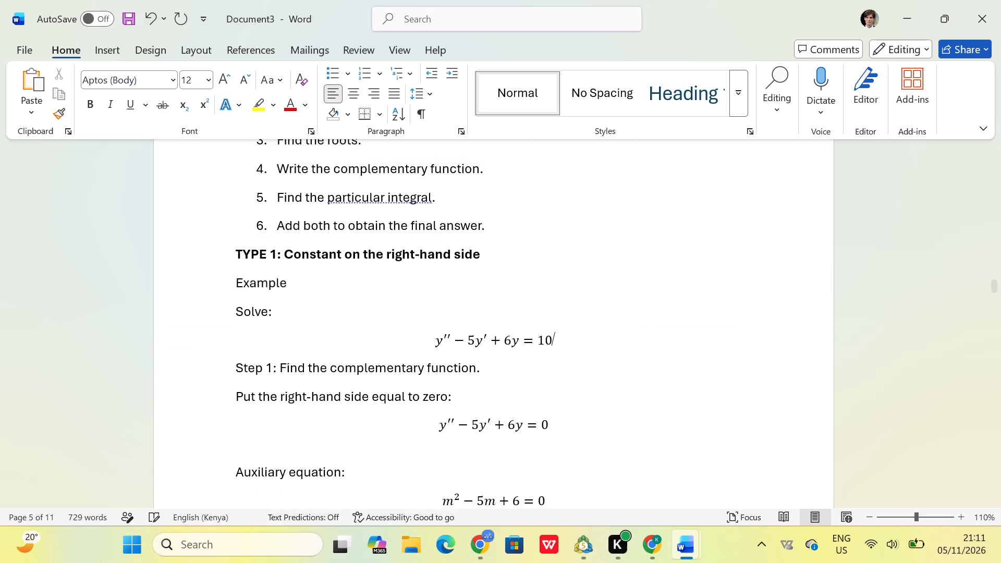
{"action": "key", "text": "Down"}
{"action": "key", "text": "Down"}
{"action": "key", "text": "Down"}
{"action": "key", "text": "Down"}
{"action": "key", "text": "BackSpace"}
Remove the blank lines before "Factorise:", "Roots:" and "Therefore:" in Step 1 of the TYPE 1 example.
{"action": "key", "text": "Down"}
{"action": "key", "text": "Down"}
{"action": "key", "text": "Down"}
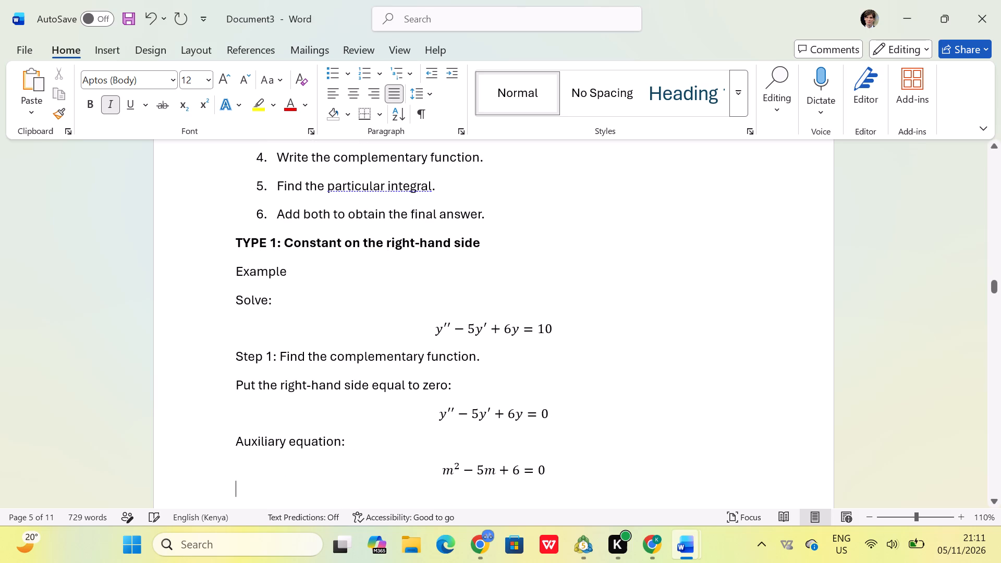
{"action": "scroll", "coordinate": [295, 359], "scroll_direction": "down", "scroll_amount": 1}
{"action": "key", "text": "BackSpace"}
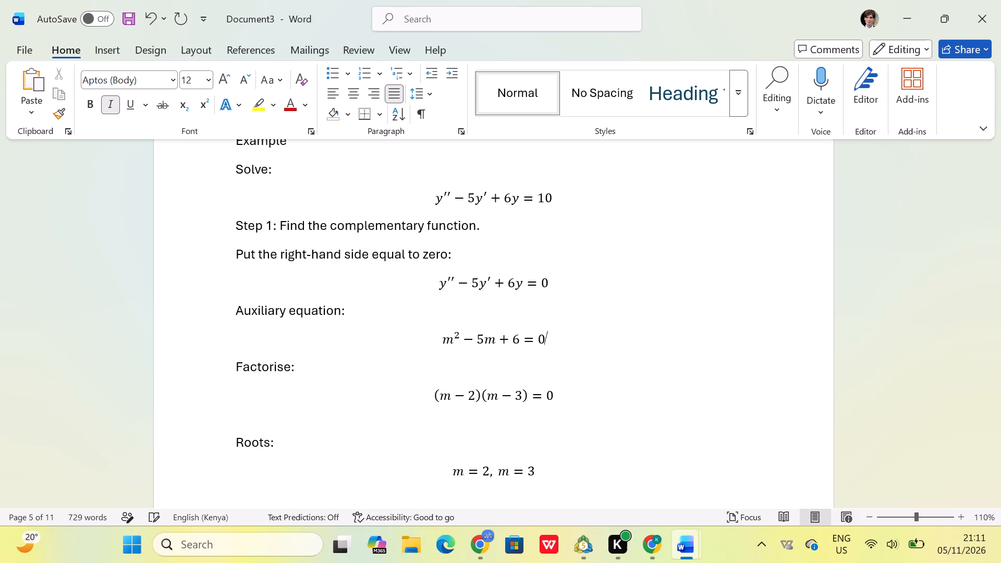
{"action": "key", "text": "Down"}
{"action": "key", "text": "Down"}
{"action": "key", "text": "Down"}
{"action": "key", "text": "BackSpace"}
{"action": "key", "text": "Down"}
{"action": "key", "text": "Down"}
{"action": "key", "text": "Down"}
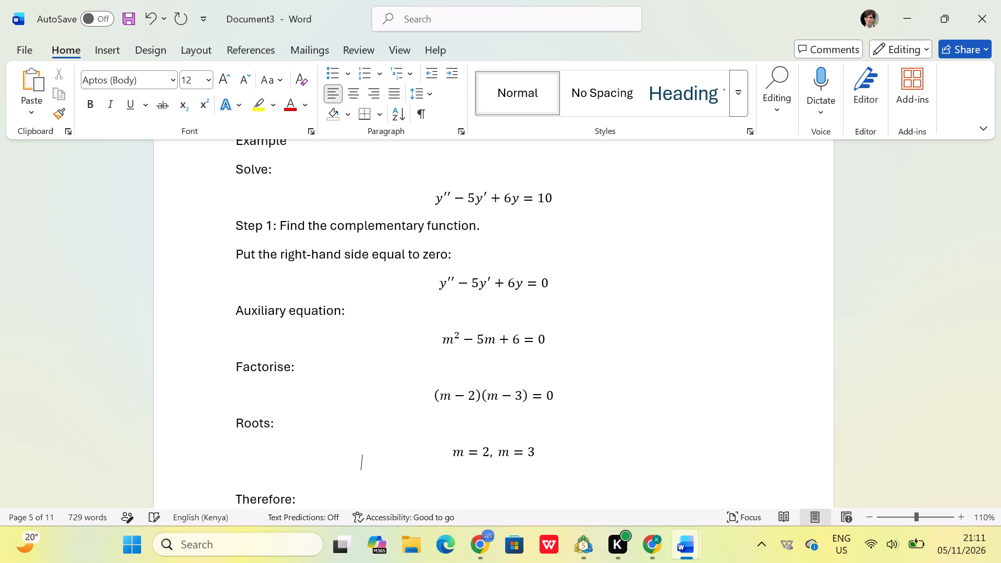
{"action": "key", "text": "BackSpace"}
Remove the blank lines before "Step 2: Find the particular integral." and "Differentiate:" in the TYPE 1 example.
{"action": "scroll", "coordinate": [295, 359], "scroll_direction": "down", "scroll_amount": 1}
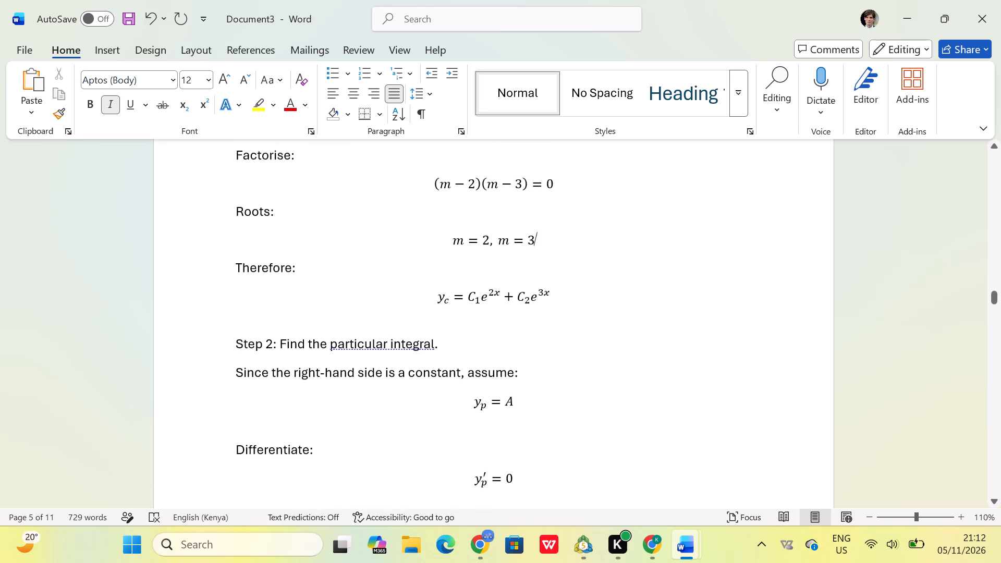
{"action": "scroll", "coordinate": [295, 359], "scroll_direction": "down", "scroll_amount": 1}
{"action": "key", "text": "Down"}
{"action": "key", "text": "Down"}
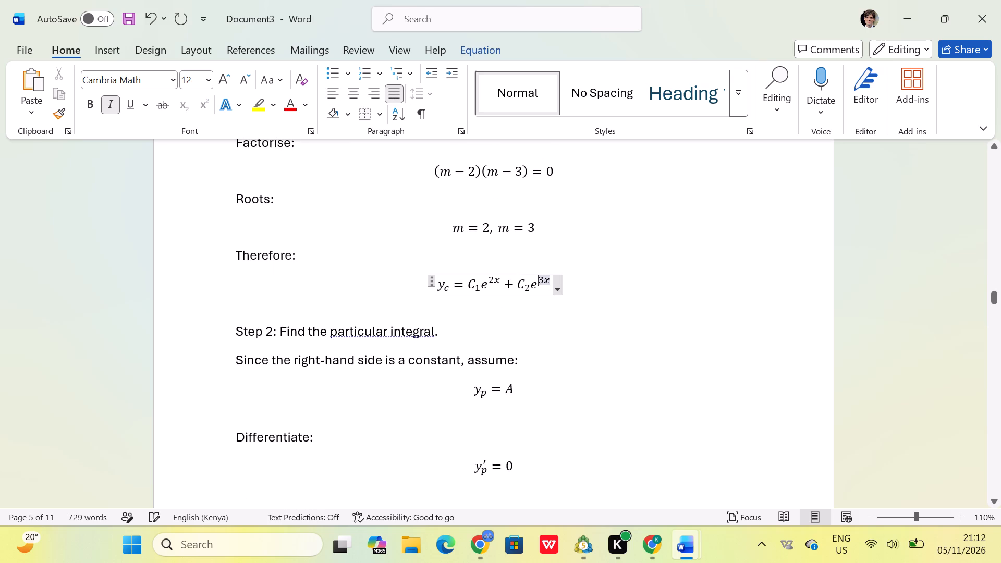
{"action": "key", "text": "Down"}
{"action": "key", "text": "Down"}
{"action": "key", "text": "BackSpace"}
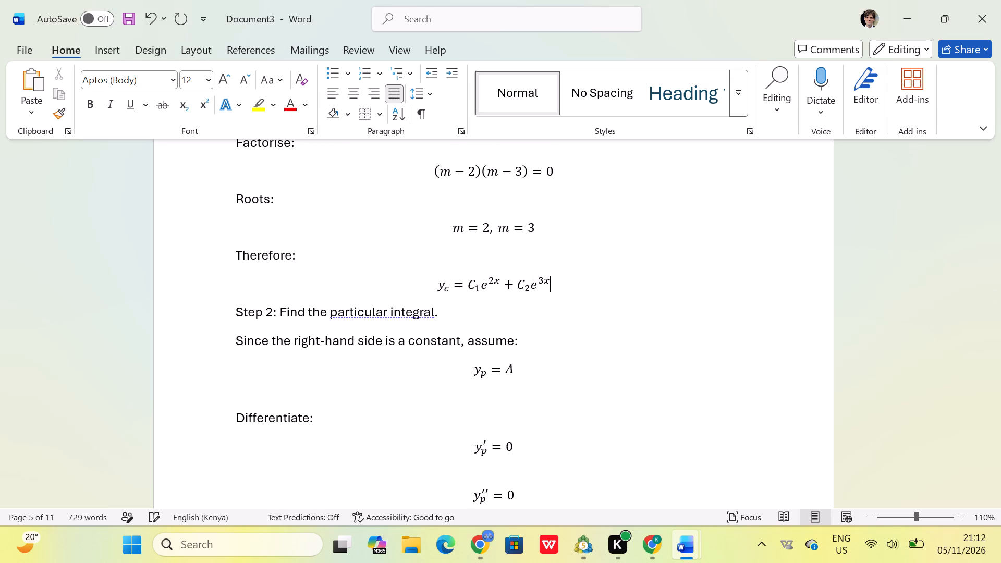
{"action": "key", "text": "Down"}
{"action": "key", "text": "Down"}
{"action": "key", "text": "Down"}
{"action": "key", "text": "Down"}
{"action": "key", "text": "BackSpace"}
Remove the blank lines below the two derivative equations y_p′ = 0 and y_p″ = 0 in Step 2 of TYPE 1.
{"action": "key", "text": "Down"}
{"action": "key", "text": "Down"}
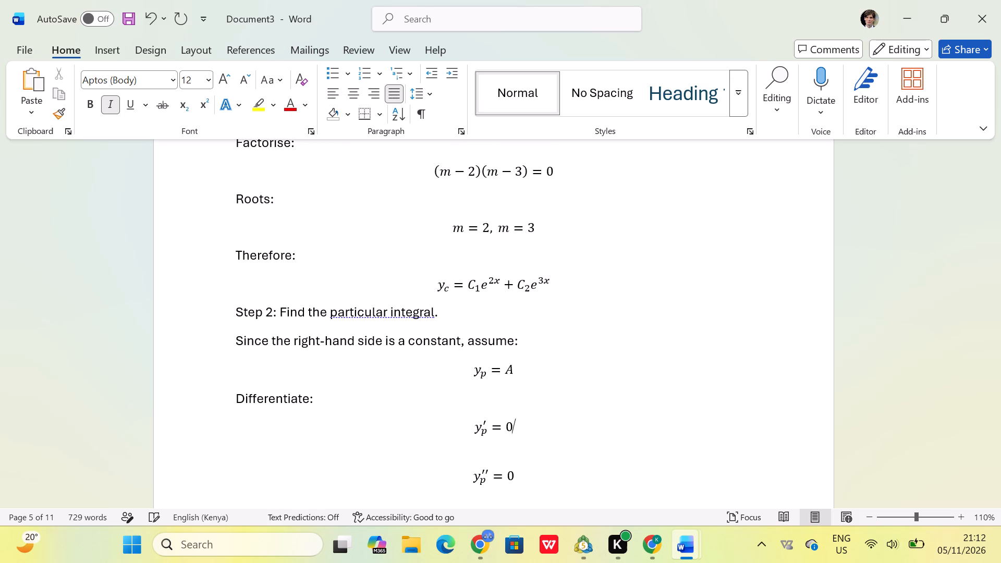
{"action": "key", "text": "Up"}
{"action": "key", "text": "Down"}
{"action": "key", "text": "Down"}
{"action": "key", "text": "BackSpace"}
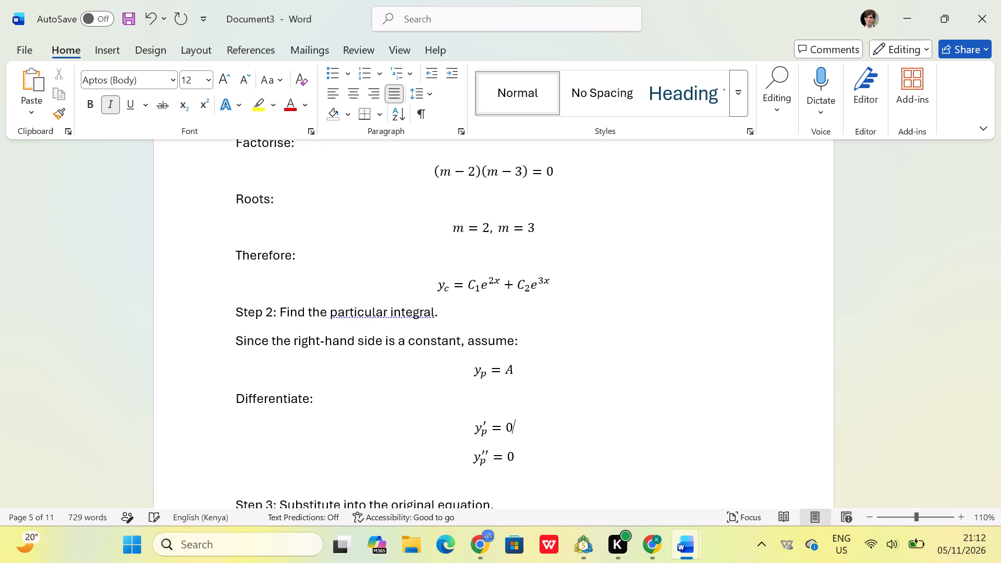
{"action": "scroll", "coordinate": [295, 359], "scroll_direction": "down", "scroll_amount": 2}
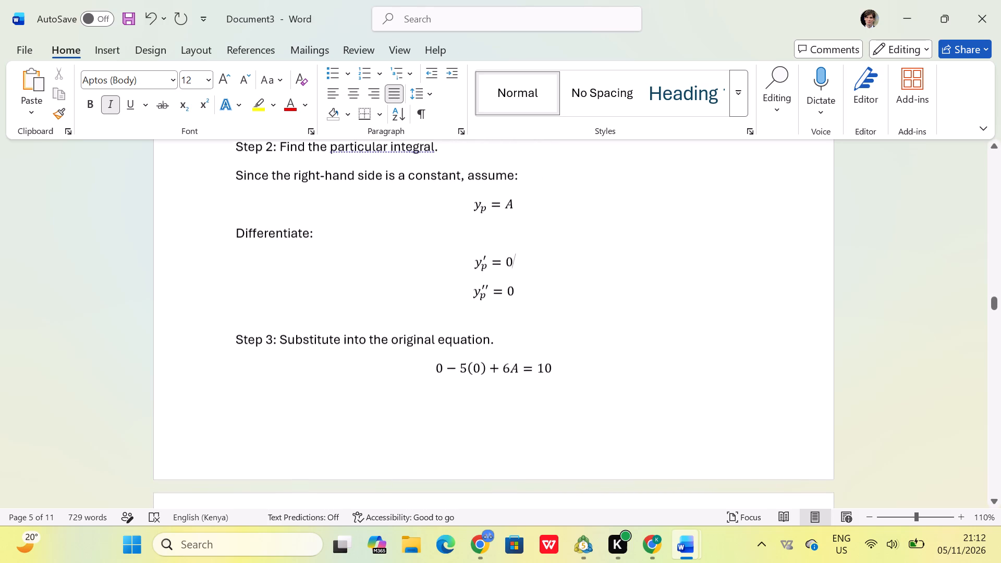
{"action": "scroll", "coordinate": [295, 359], "scroll_direction": "down", "scroll_amount": 1}
{"action": "key", "text": "Down"}
{"action": "key", "text": "Down"}
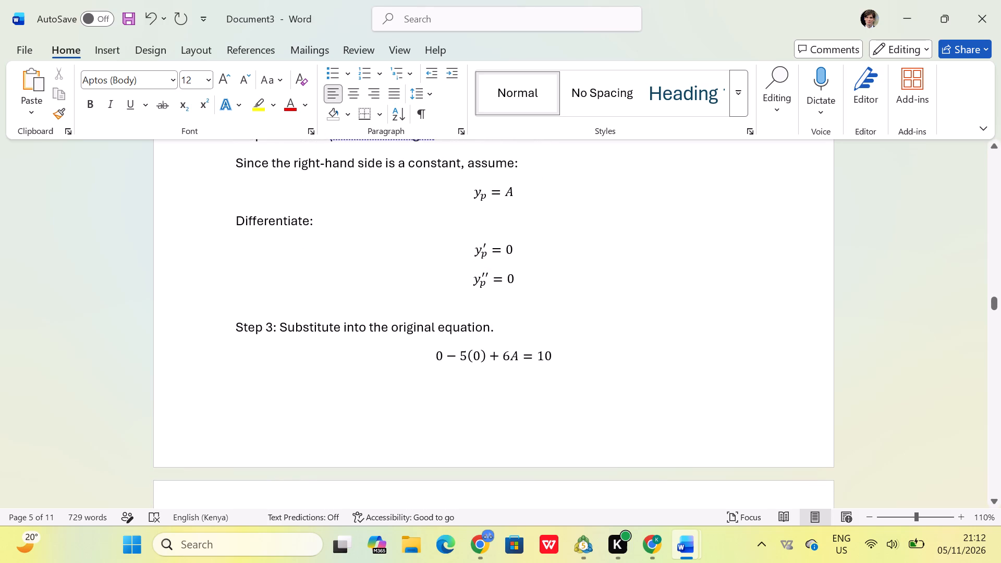
{"action": "key", "text": "BackSpace"}
Remove the blank lines between the TYPE 1 Step 3 equations, from 0 − 5(0) + 6A = 10 down to y_p = 5/3.
{"action": "key", "text": "Down"}
{"action": "key", "text": "Down"}
{"action": "key", "text": "Down"}
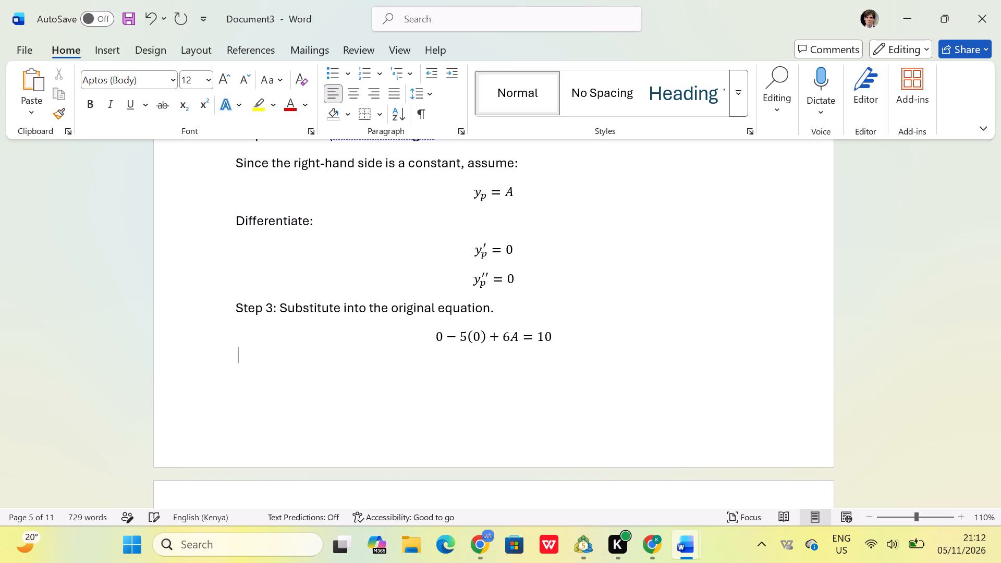
{"action": "key", "text": "BackSpace"}
{"action": "key", "text": "Down"}
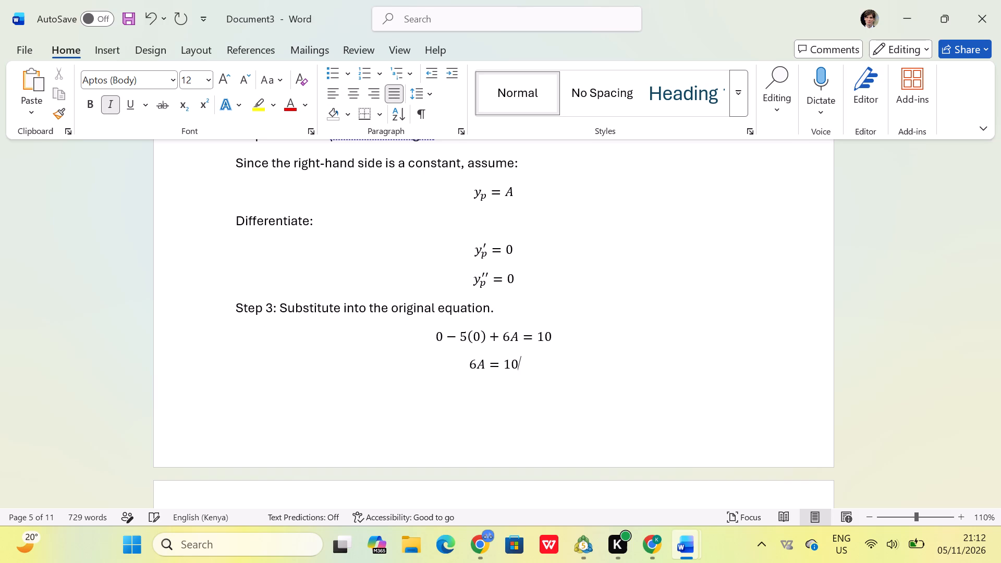
{"action": "key", "text": "Down"}
{"action": "key", "text": "Down"}
{"action": "key", "text": "Up"}
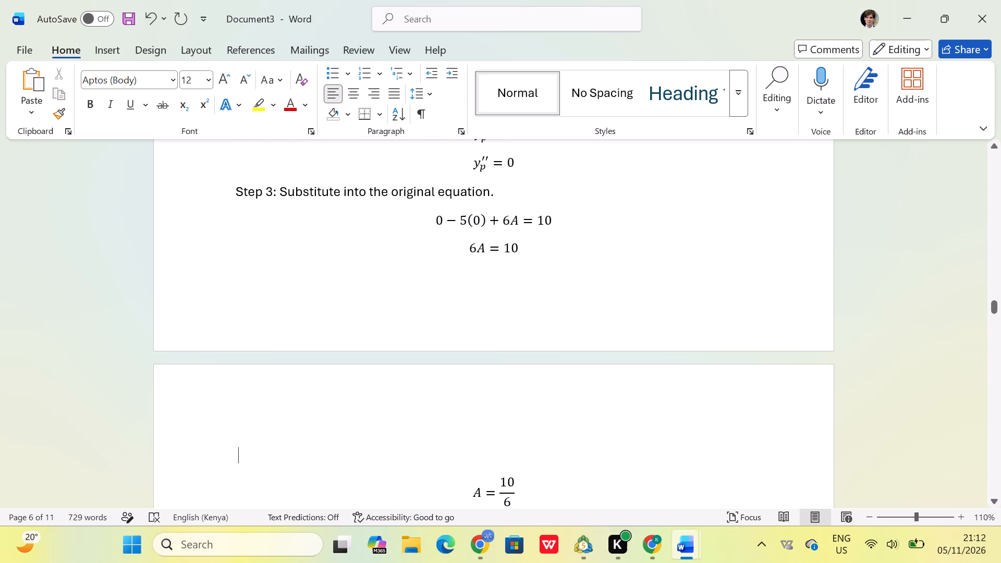
{"action": "key", "text": "BackSpace"}
{"action": "key", "text": "Down"}
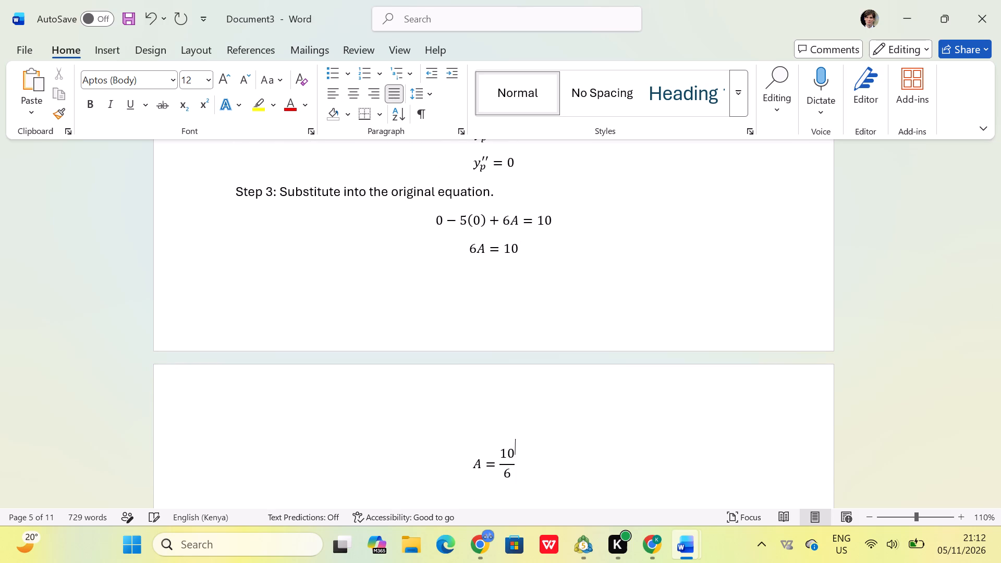
{"action": "key", "text": "Down"}
{"action": "scroll", "coordinate": [295, 359], "scroll_direction": "down", "scroll_amount": 1}
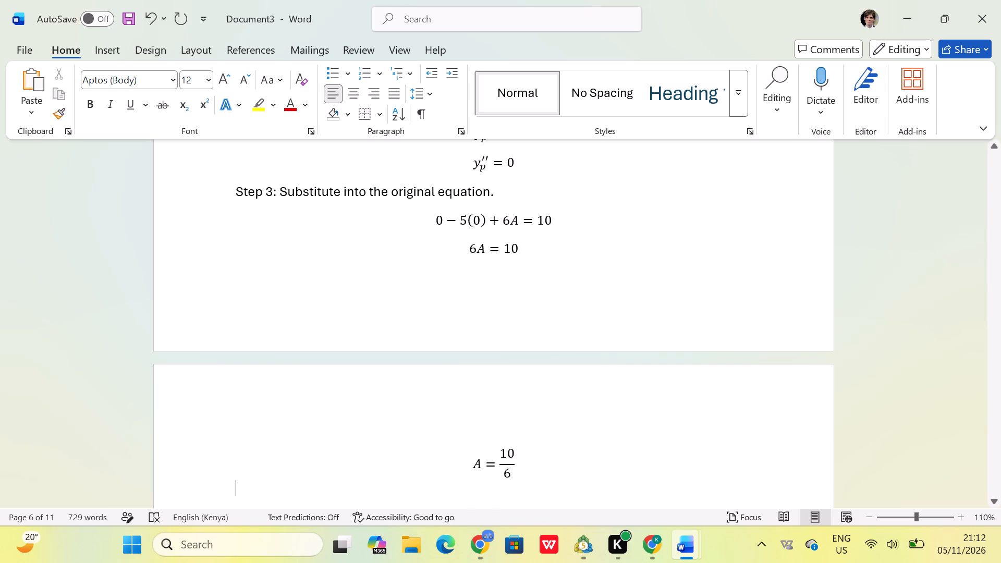
{"action": "scroll", "coordinate": [295, 359], "scroll_direction": "down", "scroll_amount": 1}
{"action": "key", "text": "BackSpace"}
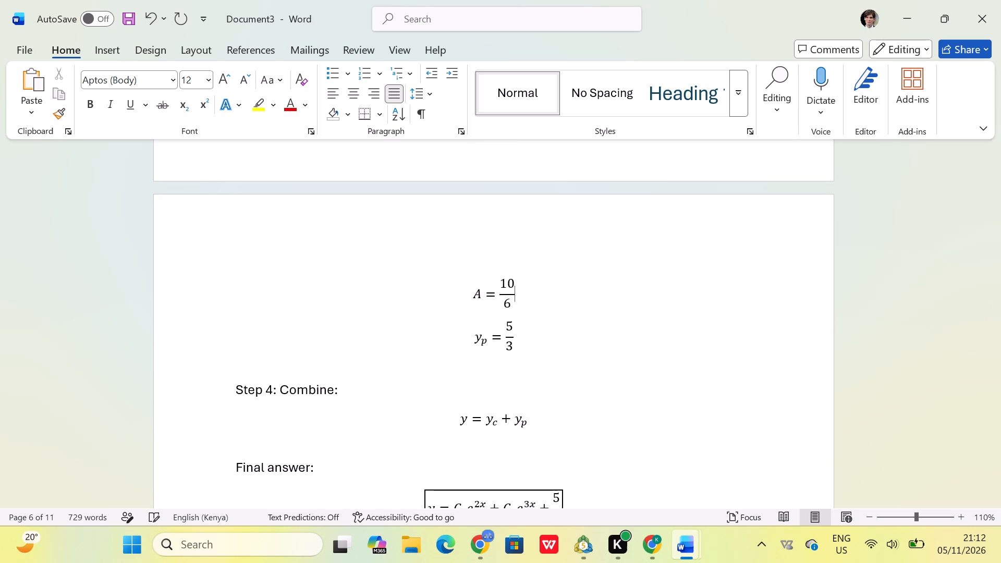
Remove the blank lines before "Step 4: Combine:" and "Final answer:" in the TYPE 1 example.
{"action": "key", "text": "Down"}
{"action": "key", "text": "Down"}
{"action": "key", "text": "BackSpace"}
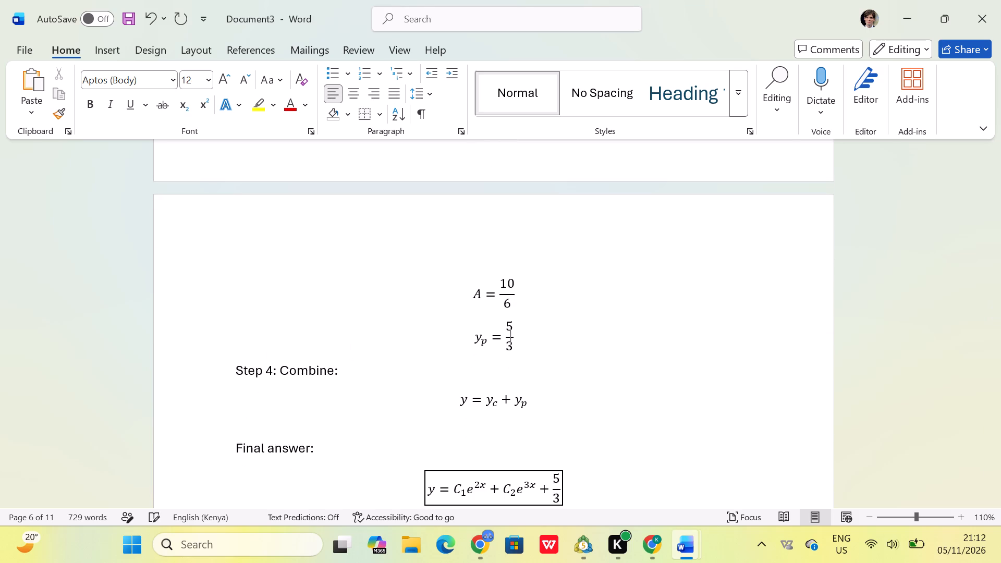
{"action": "key", "text": "Down"}
{"action": "key", "text": "Down"}
{"action": "key", "text": "Down"}
{"action": "key", "text": "BackSpace"}
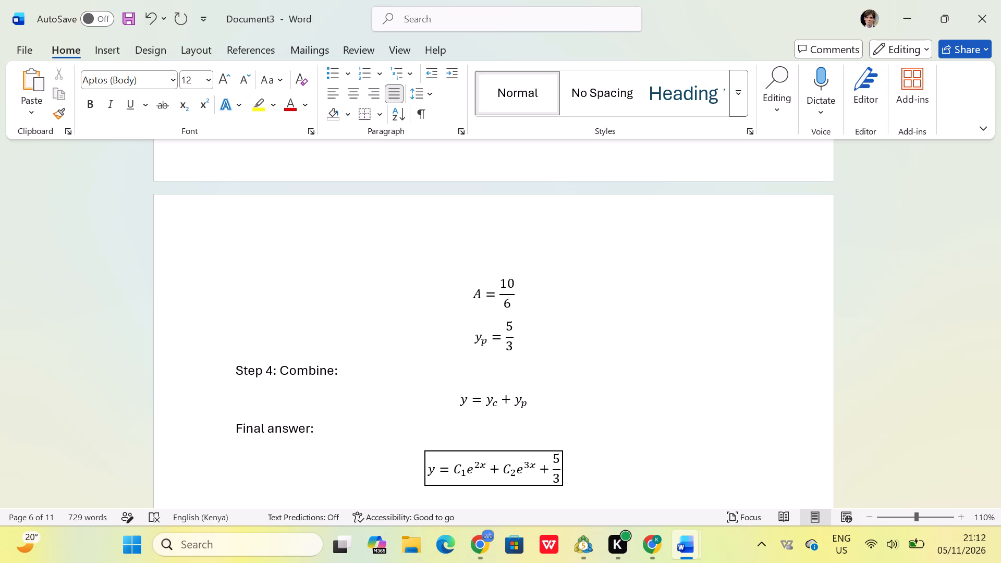
Remove the blank line between the boxed TYPE 1 answer and the "TYPE 2: Linear expression in x" heading.
{"action": "key", "text": "Down"}
{"action": "key", "text": "Down"}
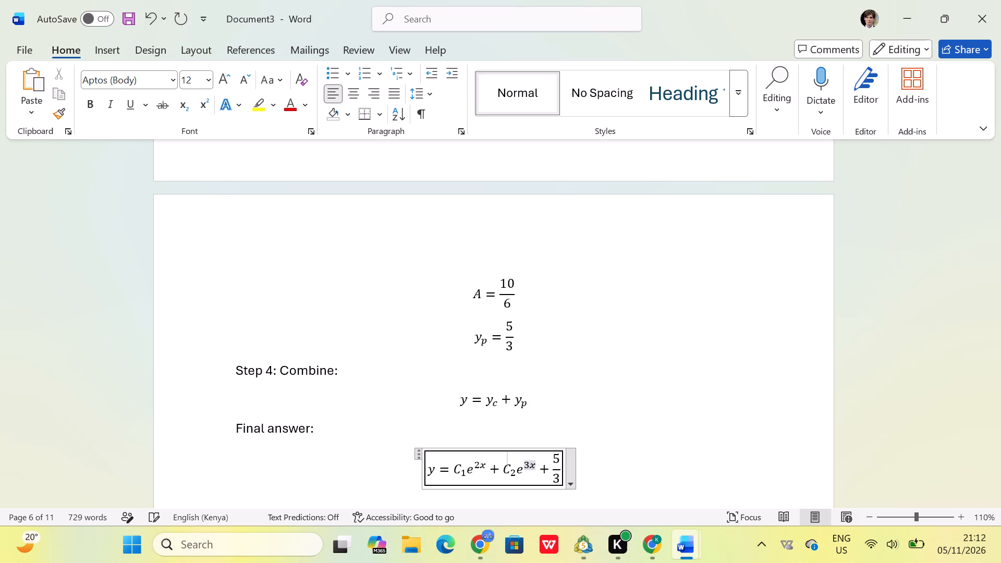
{"action": "scroll", "coordinate": [295, 359], "scroll_direction": "down", "scroll_amount": 2}
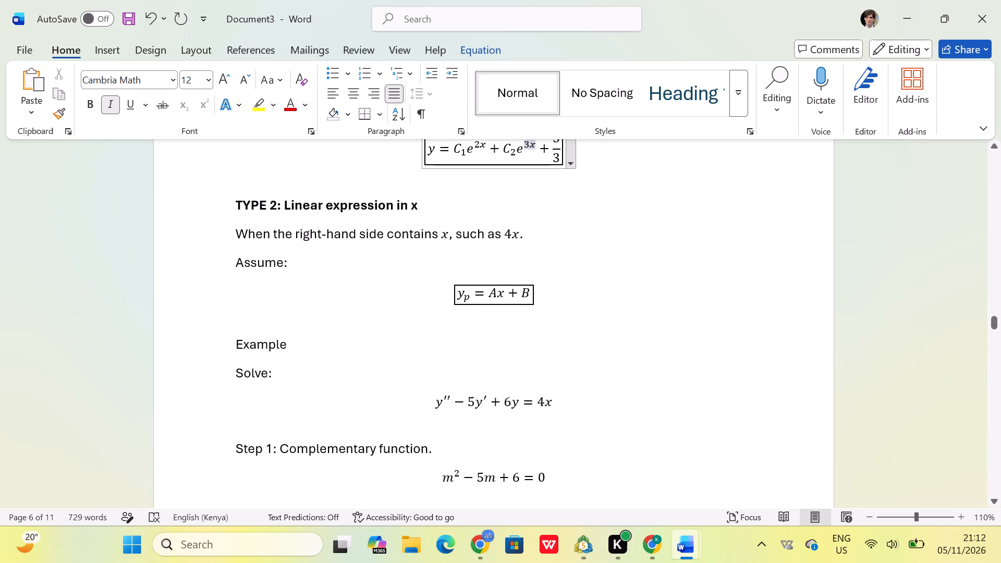
{"action": "key", "text": "Down"}
{"action": "key", "text": "Down"}
{"action": "key", "text": "BackSpace"}
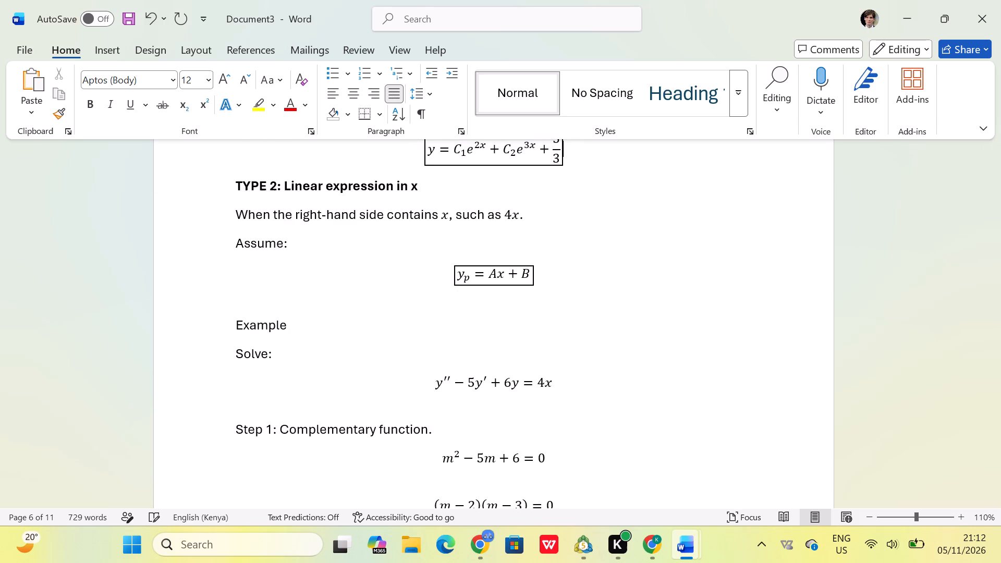
Remove the blank lines before "Example" and "Step 1: Complementary function." in the TYPE 2 section.
{"action": "key", "text": "Down"}
{"action": "key", "text": "Down"}
{"action": "key", "text": "Down"}
{"action": "key", "text": "Down"}
{"action": "key", "text": "Down"}
{"action": "key", "text": "BackSpace"}
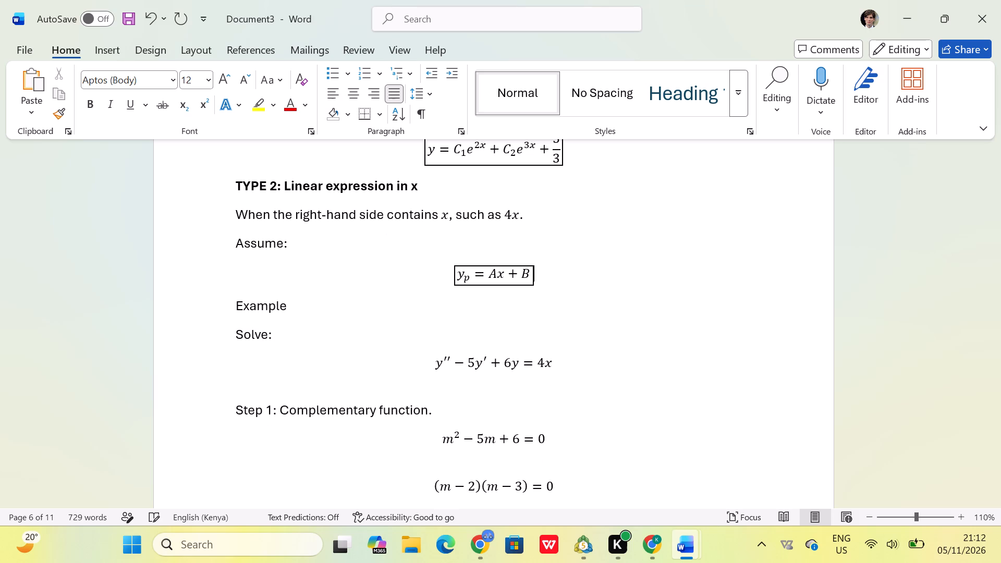
{"action": "key", "text": "Down"}
{"action": "key", "text": "Down"}
{"action": "key", "text": "Down"}
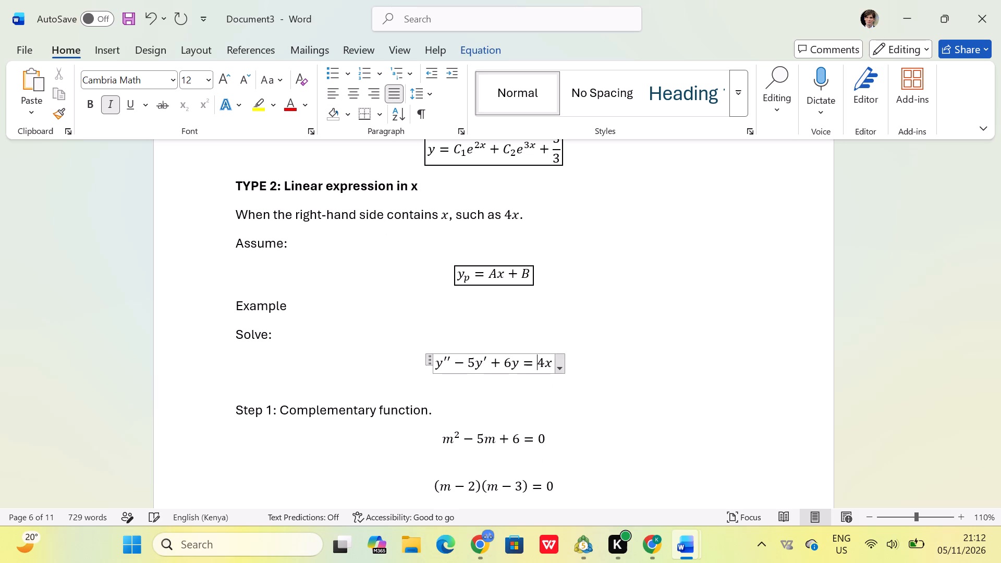
{"action": "key", "text": "Down"}
{"action": "key", "text": "BackSpace"}
Remove the blank lines between the TYPE 2 Step 1 equations, from m² − 5m + 6 = 0 down to "Therefore:".
{"action": "key", "text": "Down"}
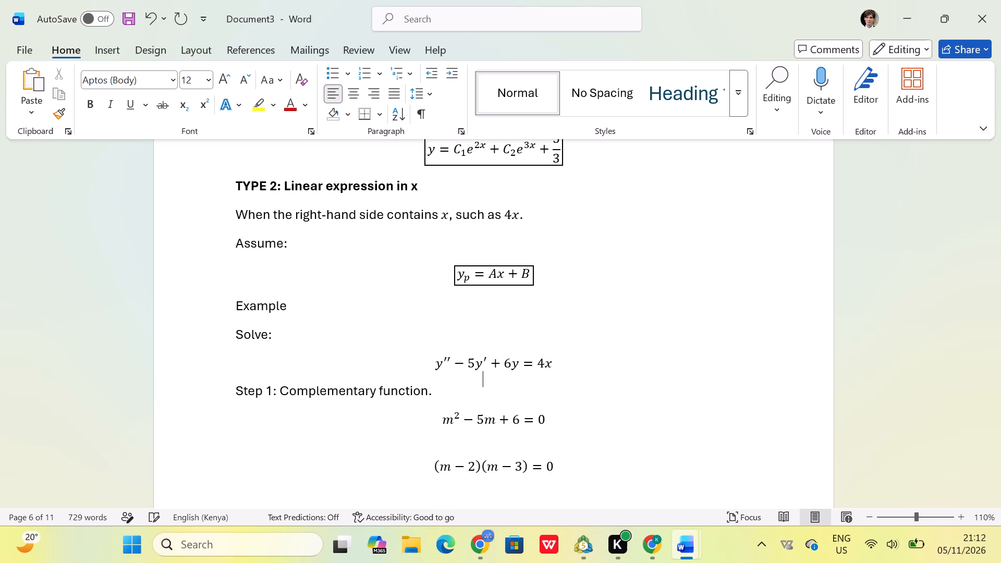
{"action": "key", "text": "Down"}
{"action": "key", "text": "Down"}
{"action": "key", "text": "BackSpace"}
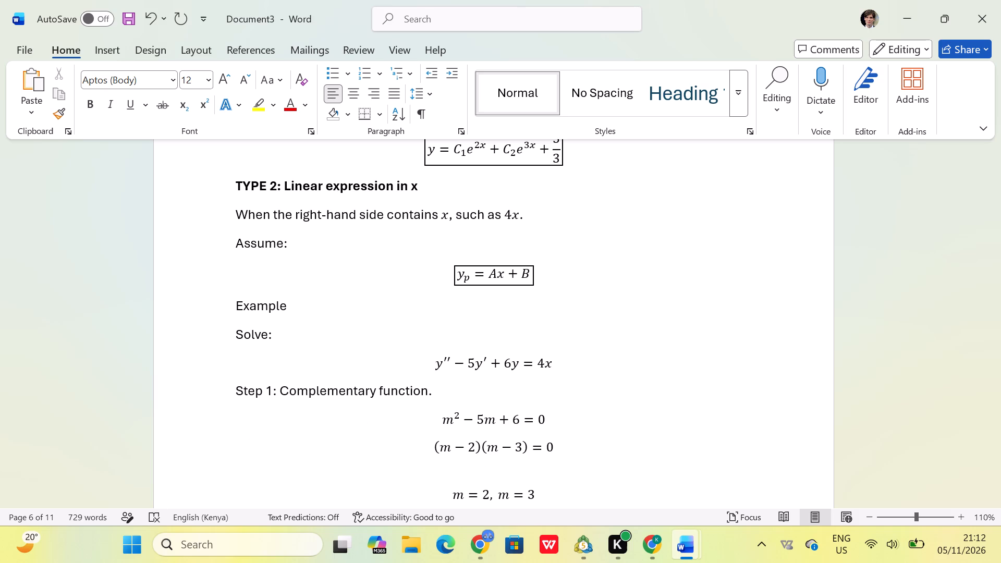
{"action": "key", "text": "Down"}
{"action": "key", "text": "Down"}
{"action": "key", "text": "BackSpace"}
{"action": "key", "text": "Down"}
{"action": "key", "text": "Down"}
{"action": "key", "text": "Down"}
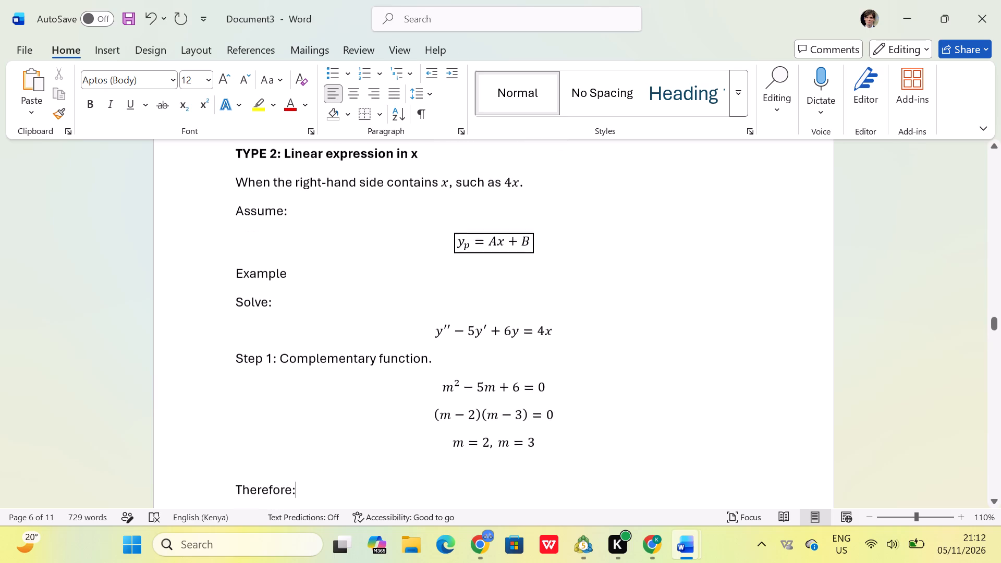
{"action": "key", "text": "Up"}
{"action": "key", "text": "BackSpace"}
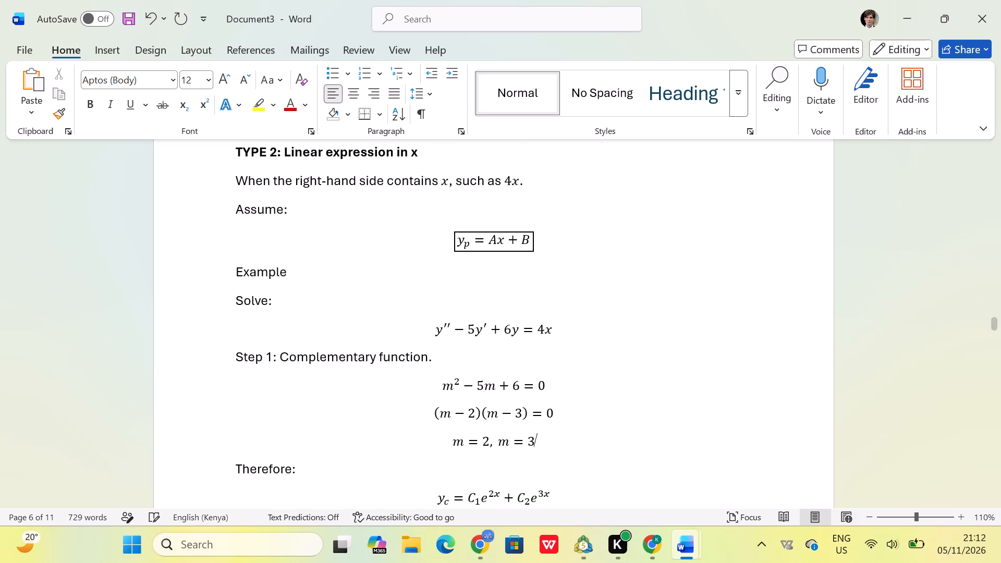
Remove the blank lines before "Step 2: Assume particular integral." and "Step 3: Differentiate." in the TYPE 2 example.
{"action": "key", "text": "Down"}
{"action": "key", "text": "Down"}
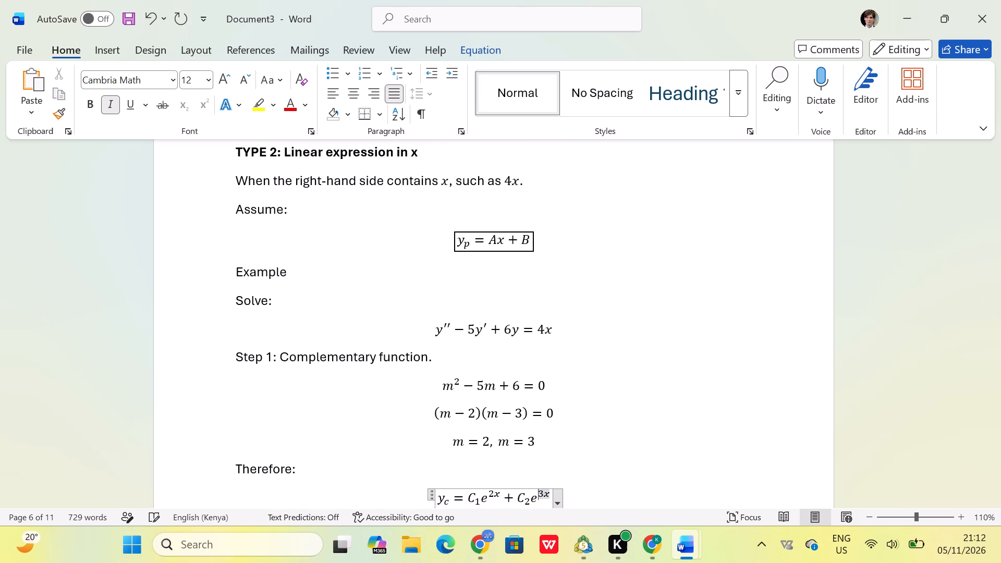
{"action": "scroll", "coordinate": [295, 359], "scroll_direction": "down", "scroll_amount": 2}
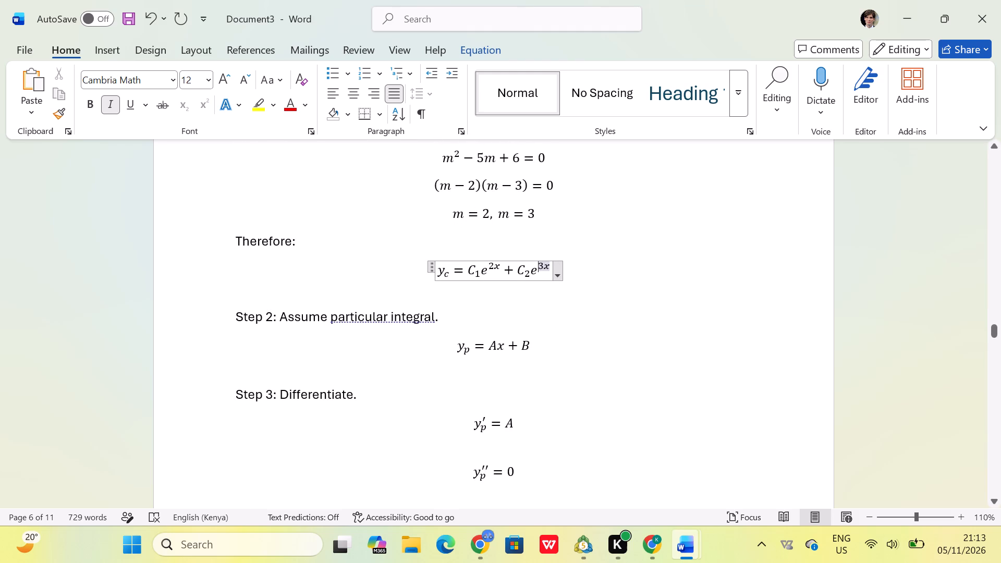
{"action": "key", "text": "Down"}
{"action": "key", "text": "Down"}
{"action": "key", "text": "BackSpace"}
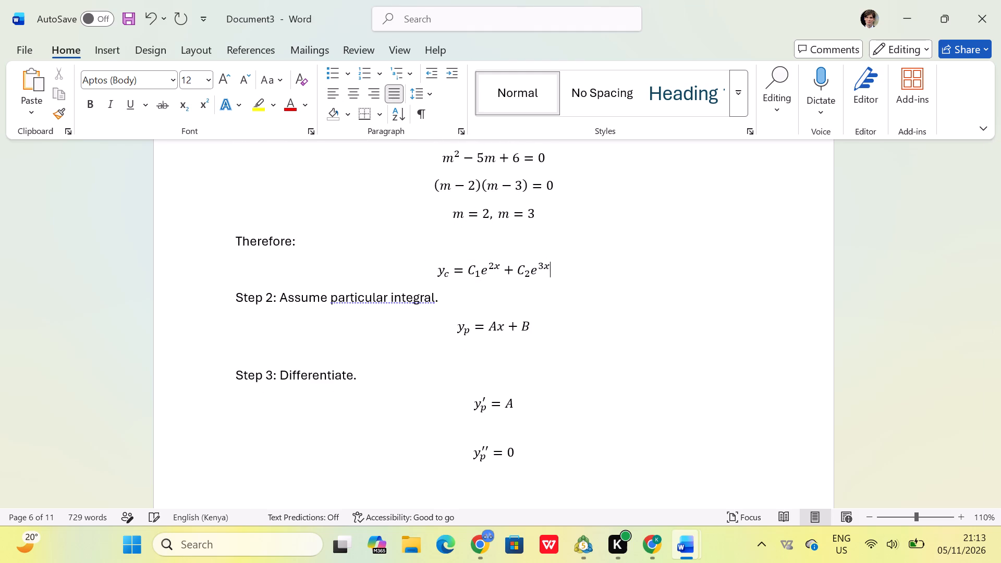
{"action": "key", "text": "Down"}
{"action": "key", "text": "Down"}
{"action": "key", "text": "Down"}
{"action": "key", "text": "BackSpace"}
Remove the blank lines between the two TYPE 2 derivative equations and before "Step 4: Substitute.".
{"action": "key", "text": "Down"}
{"action": "key", "text": "Down"}
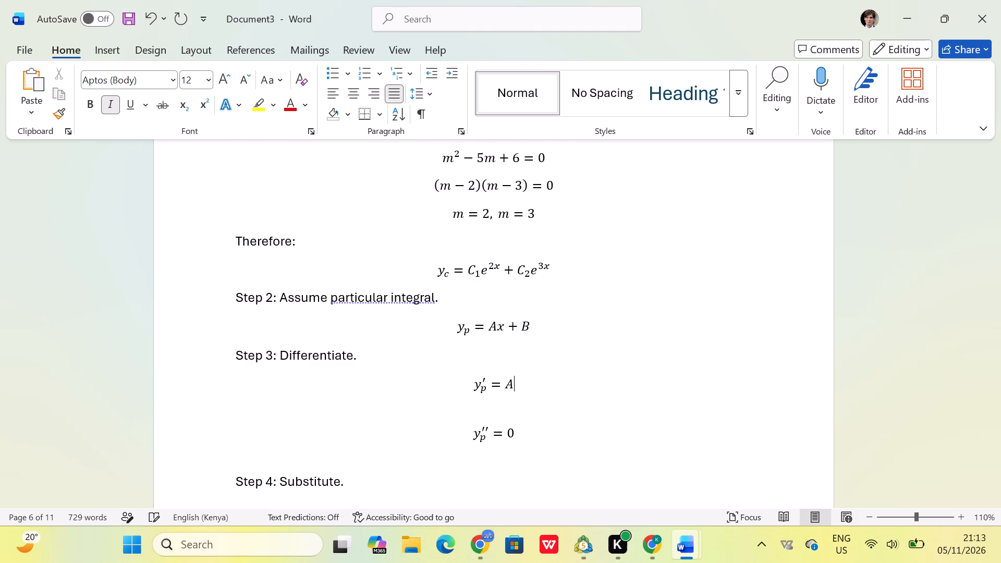
{"action": "key", "text": "Down"}
{"action": "key", "text": "BackSpace"}
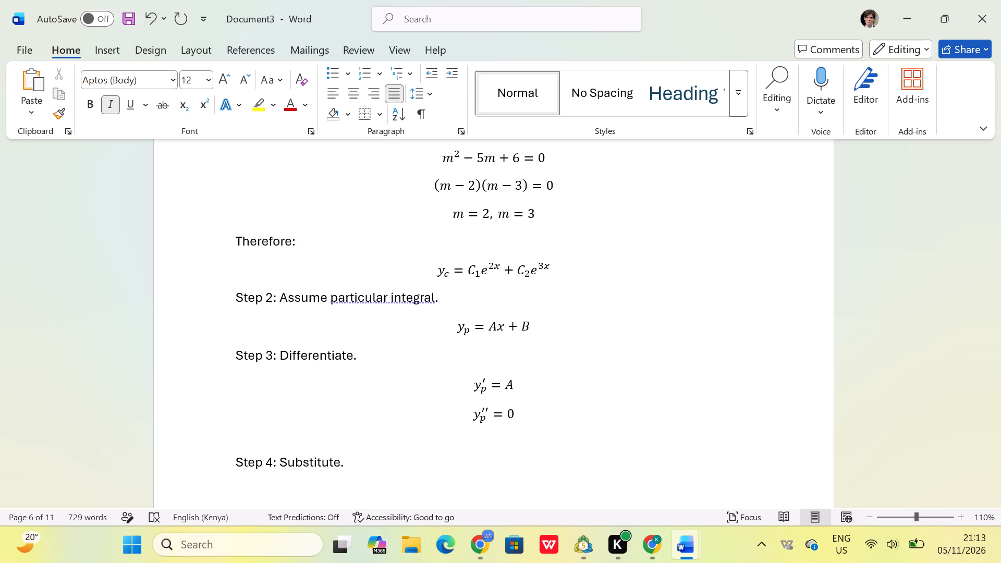
{"action": "key", "text": "Up"}
{"action": "key", "text": "Down"}
{"action": "key", "text": "Down"}
{"action": "key", "text": "Down"}
{"action": "key", "text": "BackSpace"}
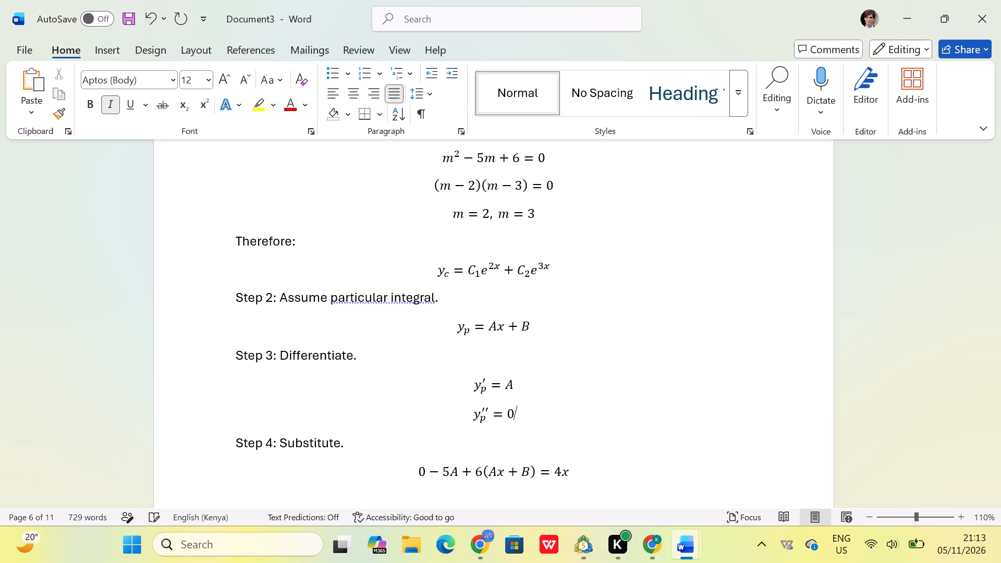
Remove the blank lines before "Open brackets:" and "Rearrange:" in TYPE 2 Step 4.
{"action": "key", "text": "Down"}
{"action": "key", "text": "Down"}
{"action": "key", "text": "Down"}
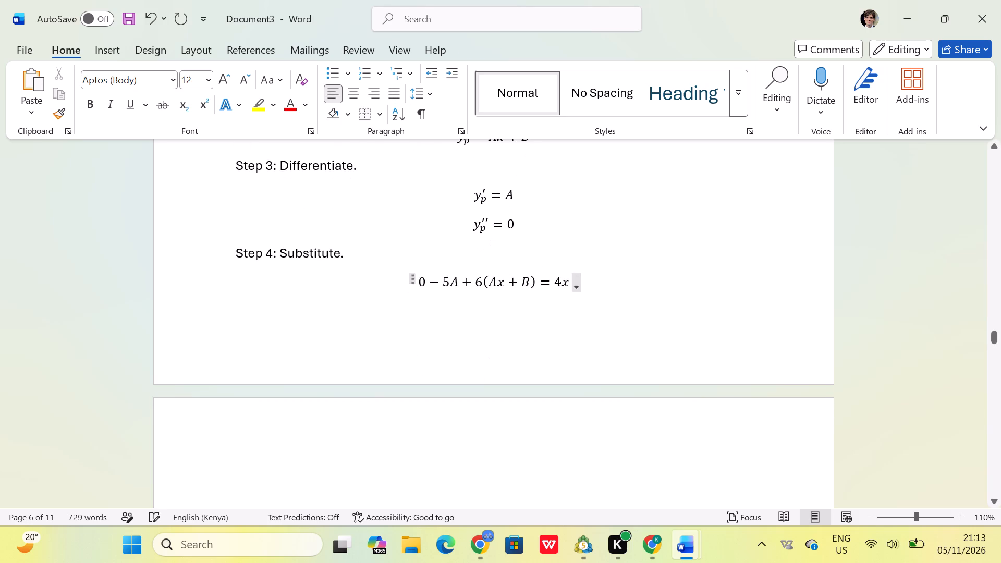
{"action": "key", "text": "BackSpace"}
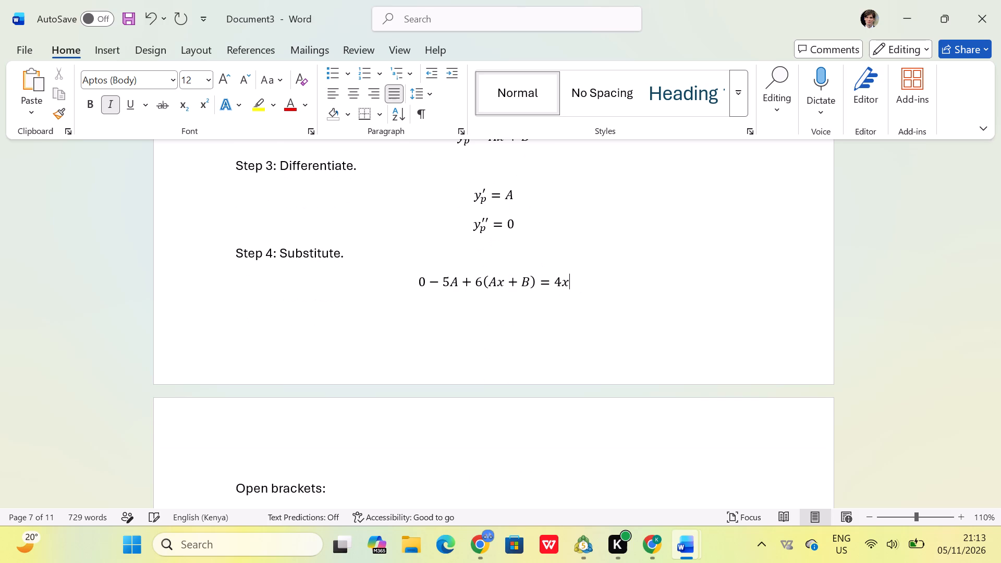
{"action": "key", "text": "Down"}
{"action": "key", "text": "Down"}
{"action": "key", "text": "Down"}
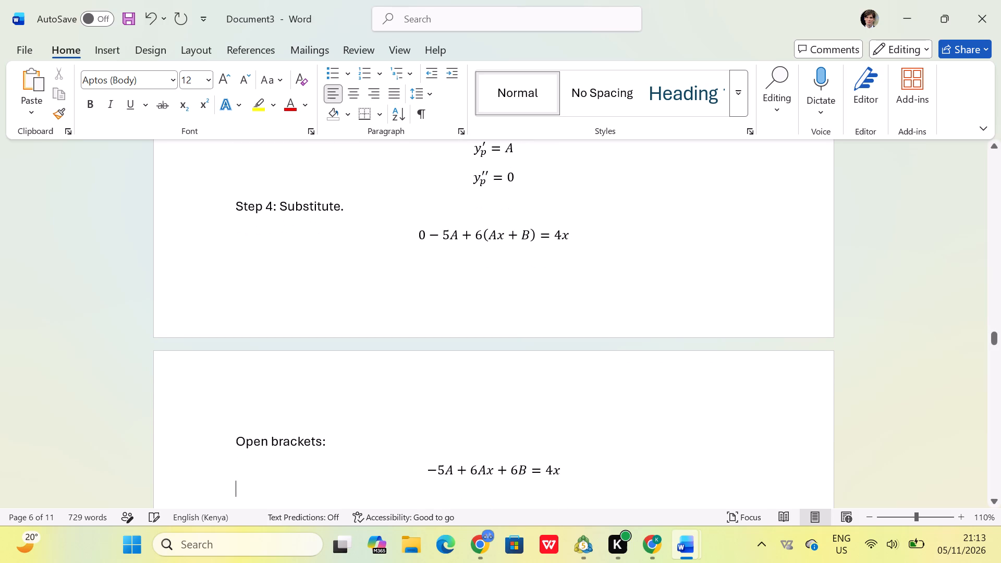
{"action": "key", "text": "Up"}
{"action": "key", "text": "Up"}
{"action": "key", "text": "Down"}
{"action": "key", "text": "Down"}
{"action": "key", "text": "BackSpace"}
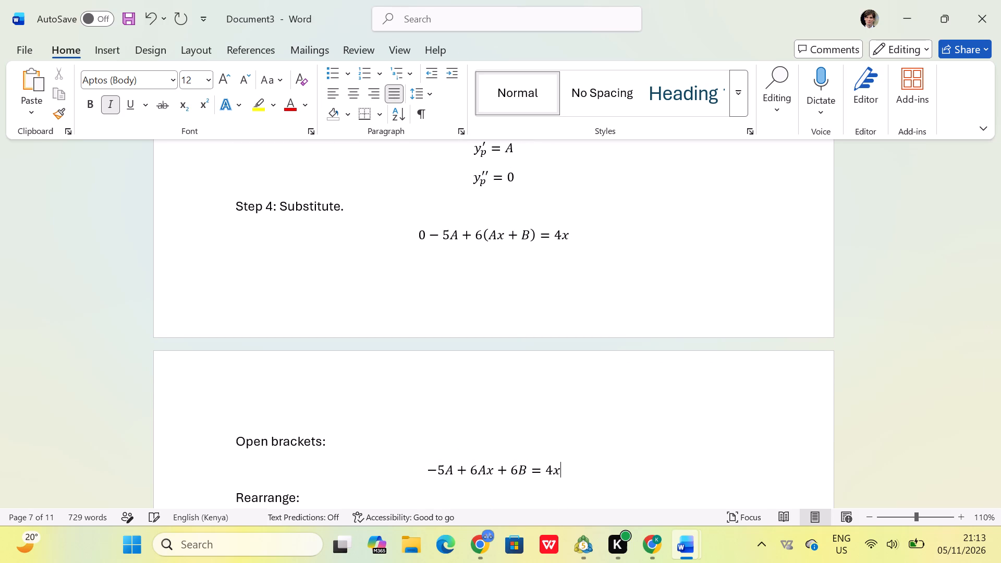
Remove the blank line between 6Ax − 5A + 6B = 4x and "Step 5: Compare coefficients.".
{"action": "scroll", "coordinate": [295, 359], "scroll_direction": "down", "scroll_amount": 2}
{"action": "key", "text": "Down"}
{"action": "key", "text": "Down"}
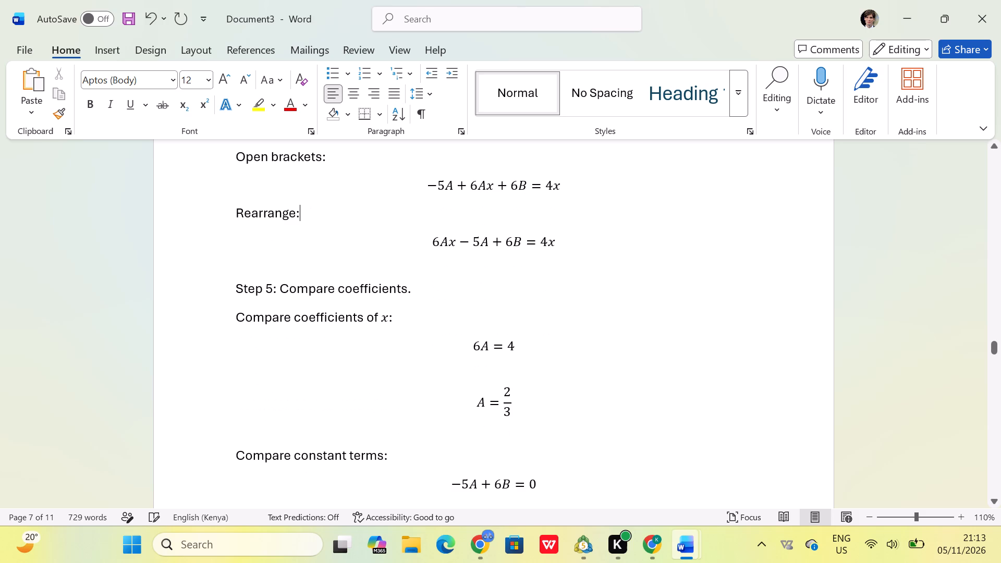
{"action": "key", "text": "Down"}
{"action": "key", "text": "BackSpace"}
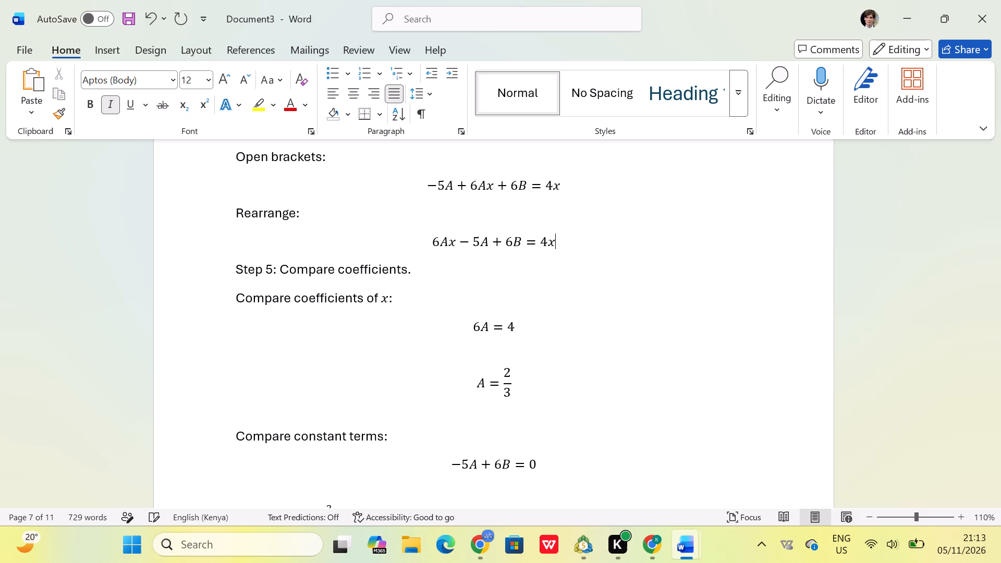
Remove the blank lines in TYPE 2 Step 5 from 6A = 4 down to the "Substitute A = 2/3:" line.
{"action": "key", "text": "Down"}
{"action": "key", "text": "Down"}
{"action": "key", "text": "Down"}
{"action": "key", "text": "Down"}
{"action": "key", "text": "BackSpace"}
{"action": "key", "text": "Down"}
{"action": "key", "text": "Down"}
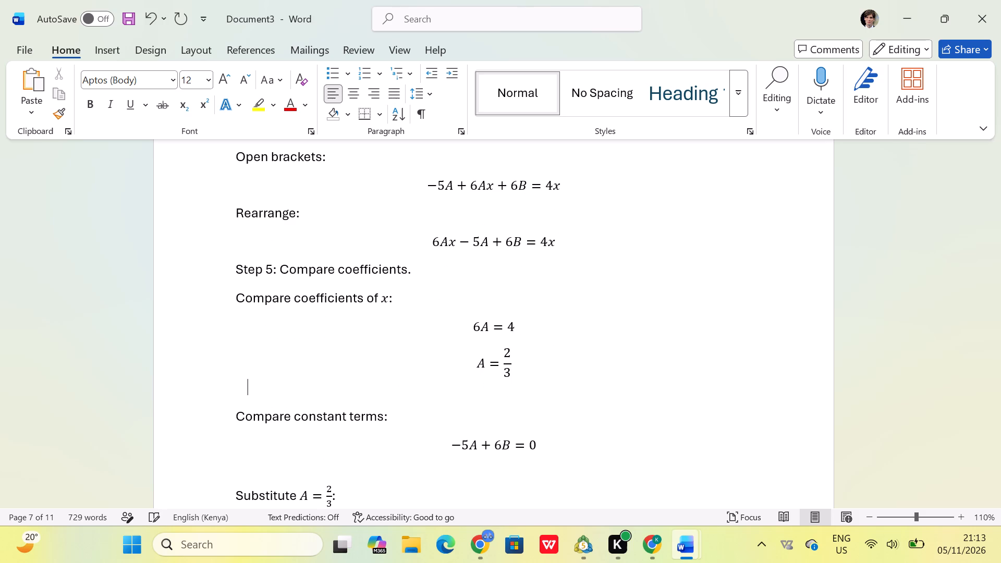
{"action": "key", "text": "BackSpace"}
{"action": "key", "text": "Down"}
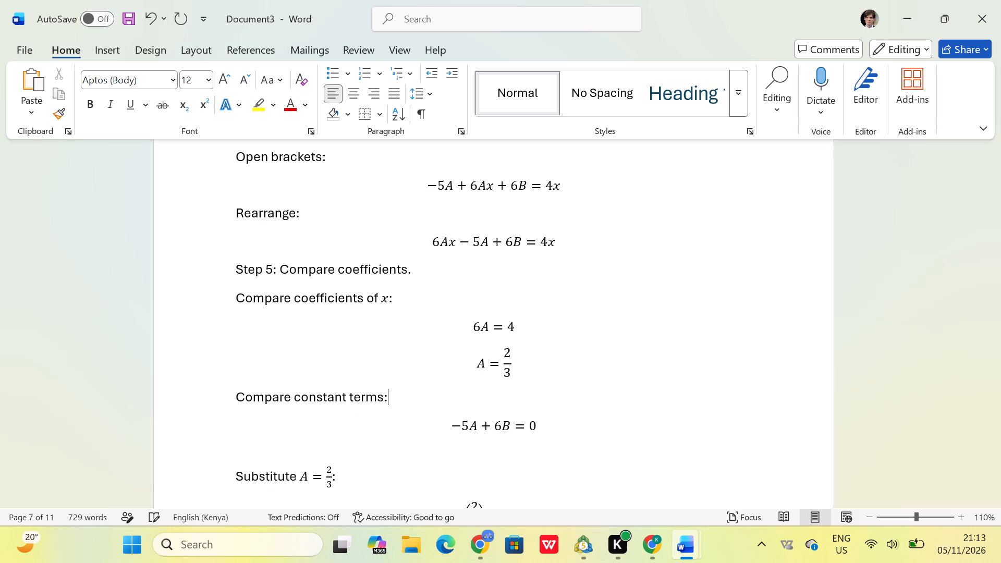
{"action": "key", "text": "Down"}
{"action": "key", "text": "Down"}
{"action": "key", "text": "BackSpace"}
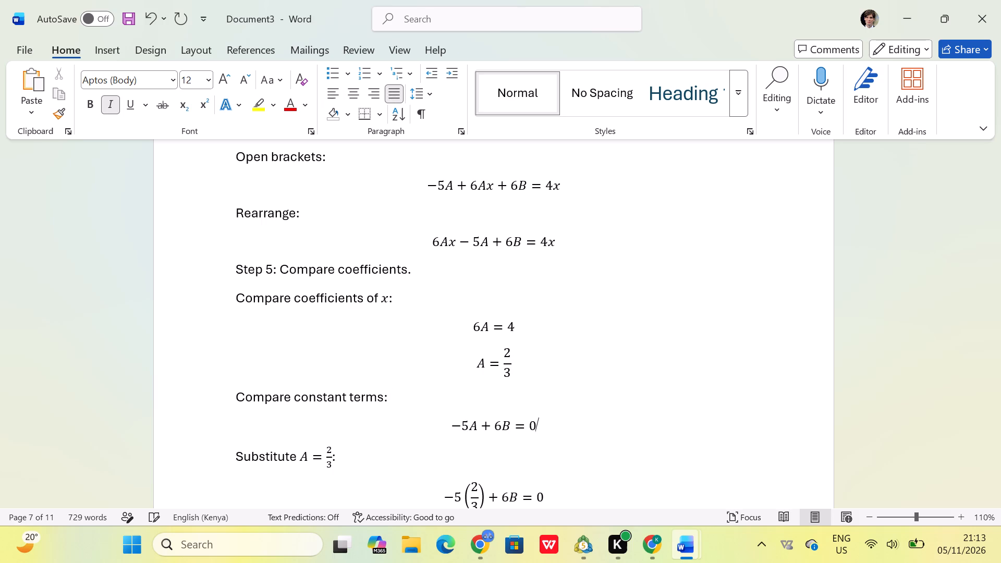
Remove the blank lines between the equations for B, from −5(2/3) + 6B = 0 down to "Therefore:".
{"action": "key", "text": "Down"}
{"action": "key", "text": "Down"}
{"action": "key", "text": "Down"}
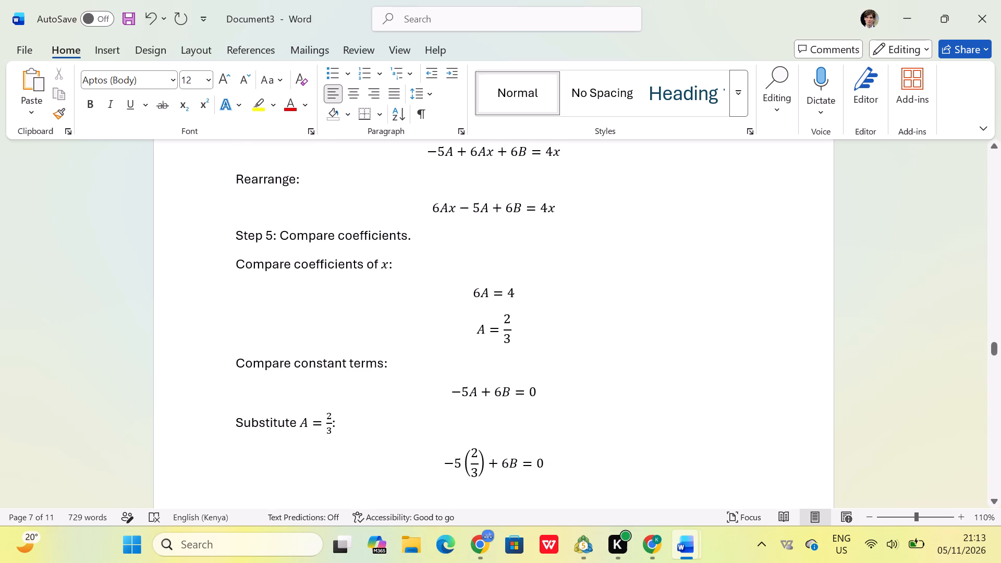
{"action": "key", "text": "BackSpace"}
{"action": "scroll", "coordinate": [295, 359], "scroll_direction": "down", "scroll_amount": 1}
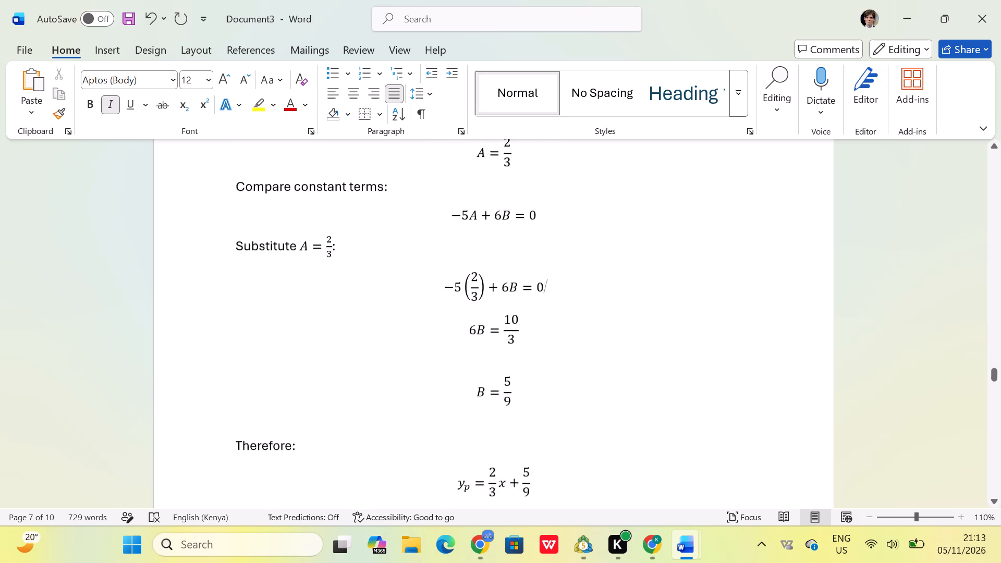
{"action": "scroll", "coordinate": [295, 359], "scroll_direction": "down", "scroll_amount": 2}
{"action": "key", "text": "Down"}
{"action": "key", "text": "Down"}
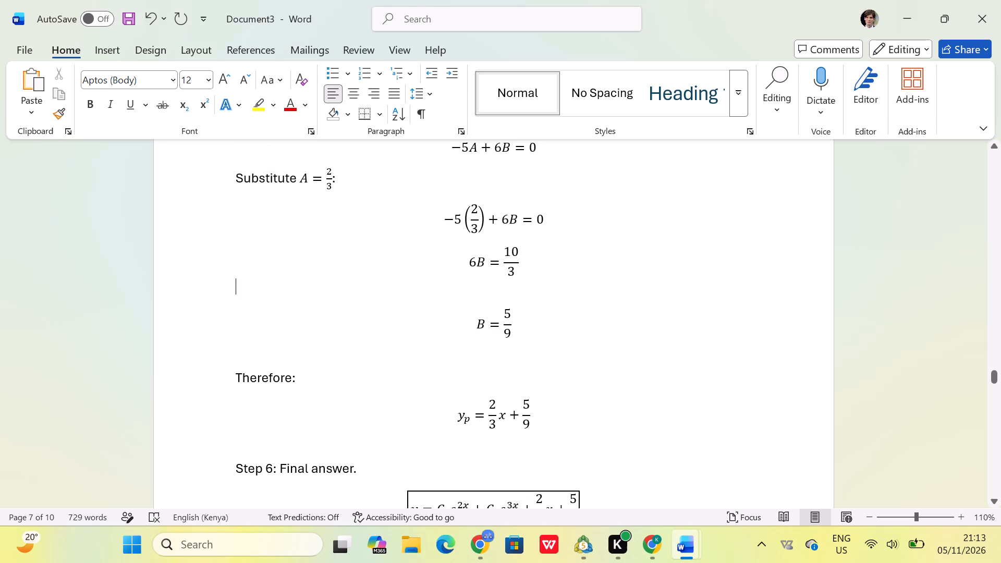
{"action": "key", "text": "BackSpace"}
{"action": "key", "text": "Down"}
{"action": "key", "text": "Down"}
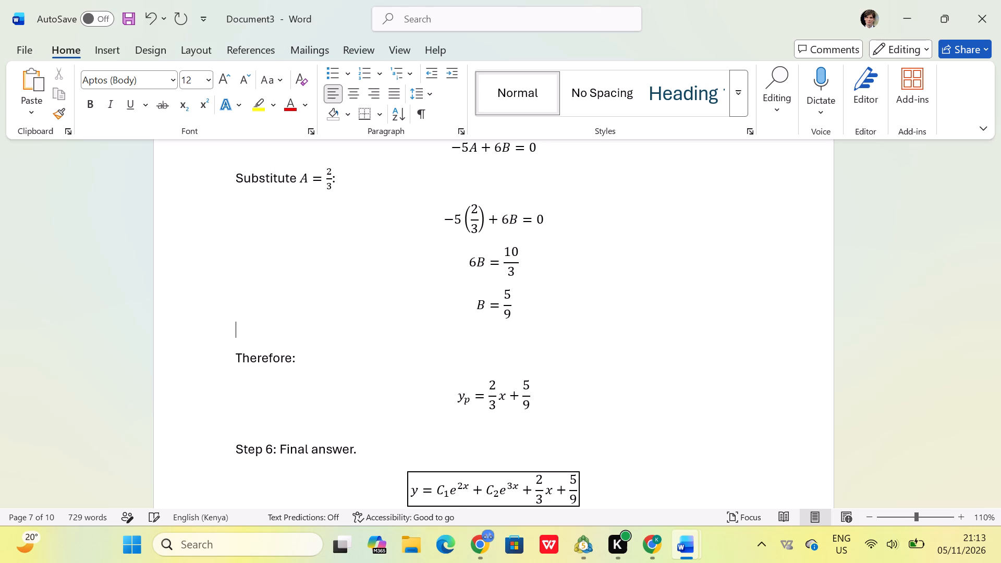
{"action": "key", "text": "BackSpace"}
Remove the blank lines before "Step 6: Final answer." and before the "TYPE 3: Exponential function on the right-hand side" heading.
{"action": "key", "text": "Down"}
{"action": "key", "text": "Down"}
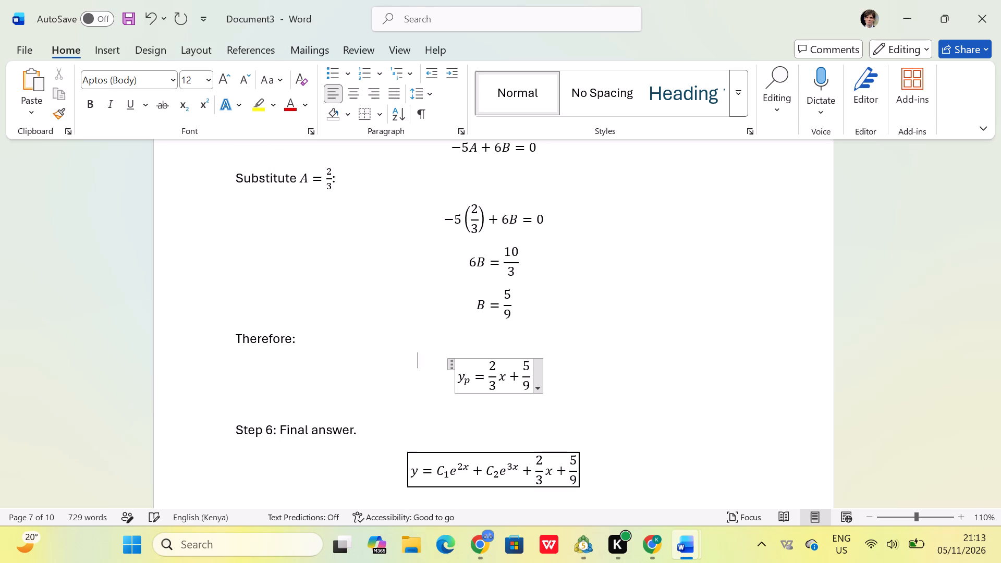
{"action": "key", "text": "Down"}
{"action": "key", "text": "BackSpace"}
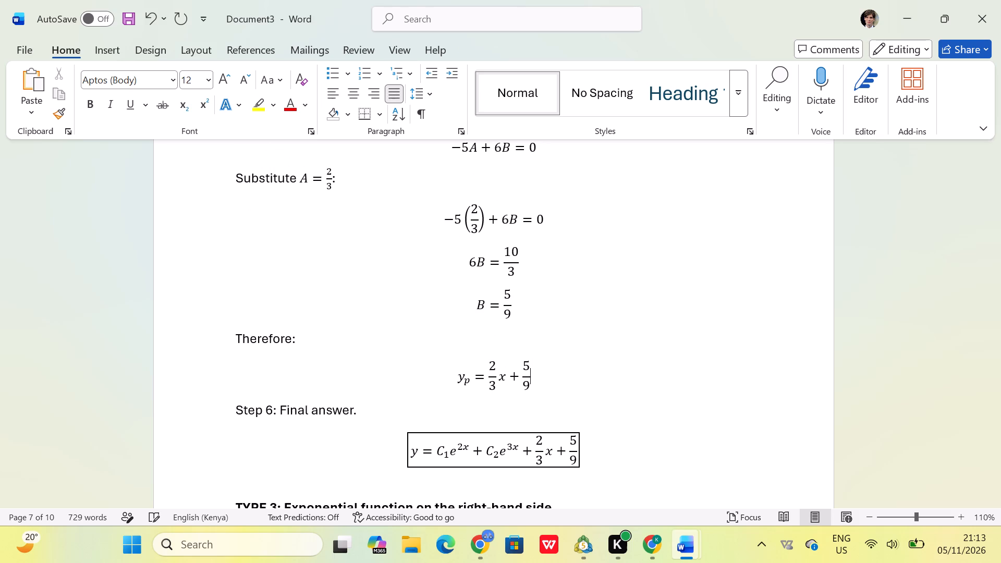
{"action": "key", "text": "Down"}
{"action": "key", "text": "Down"}
{"action": "key", "text": "Down"}
{"action": "key", "text": "BackSpace"}
Remove the blank lines before "Initially assume:" and "Example" in the TYPE 3 section.
{"action": "scroll", "coordinate": [295, 359], "scroll_direction": "down", "scroll_amount": 2}
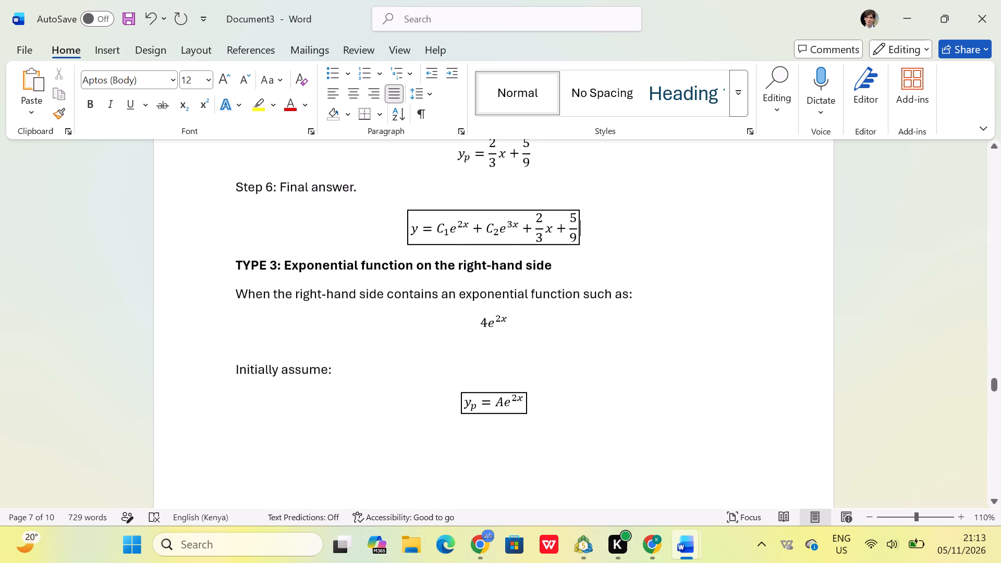
{"action": "key", "text": "Down"}
{"action": "key", "text": "Down"}
{"action": "key", "text": "Down"}
{"action": "key", "text": "Down"}
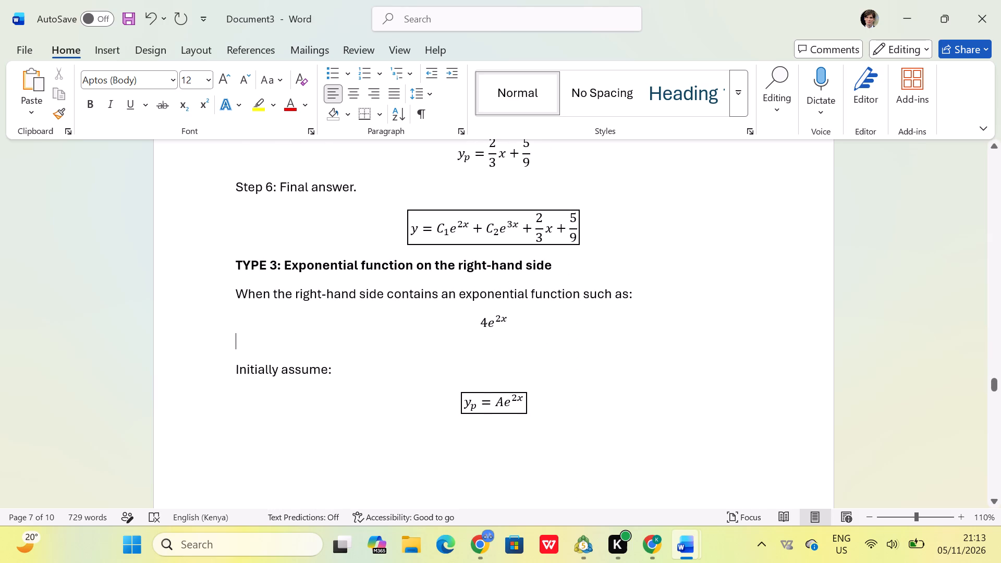
{"action": "key", "text": "BackSpace"}
{"action": "key", "text": "Down"}
{"action": "key", "text": "Down"}
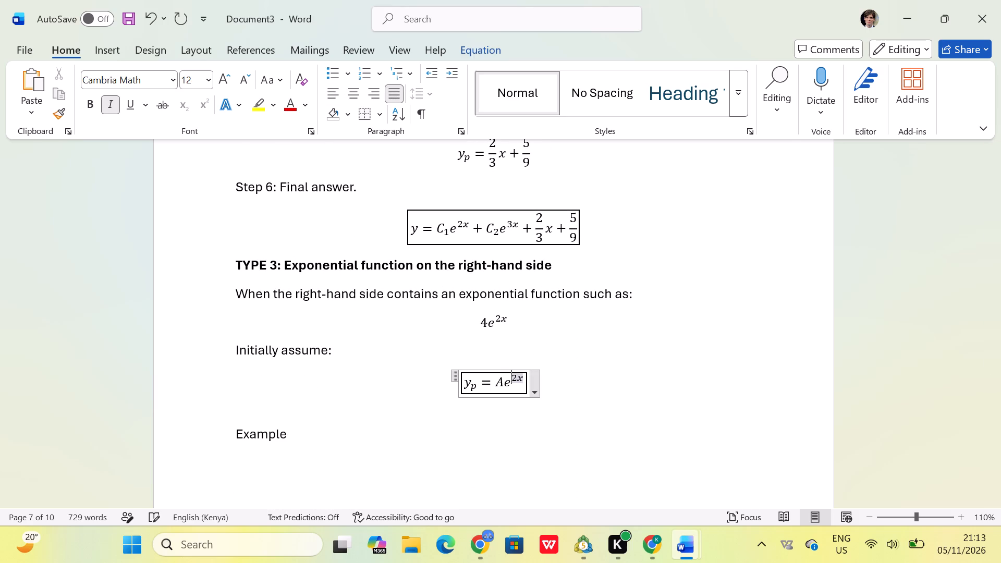
{"action": "key", "text": "Down"}
{"action": "key", "text": "Down"}
{"action": "key", "text": "BackSpace"}
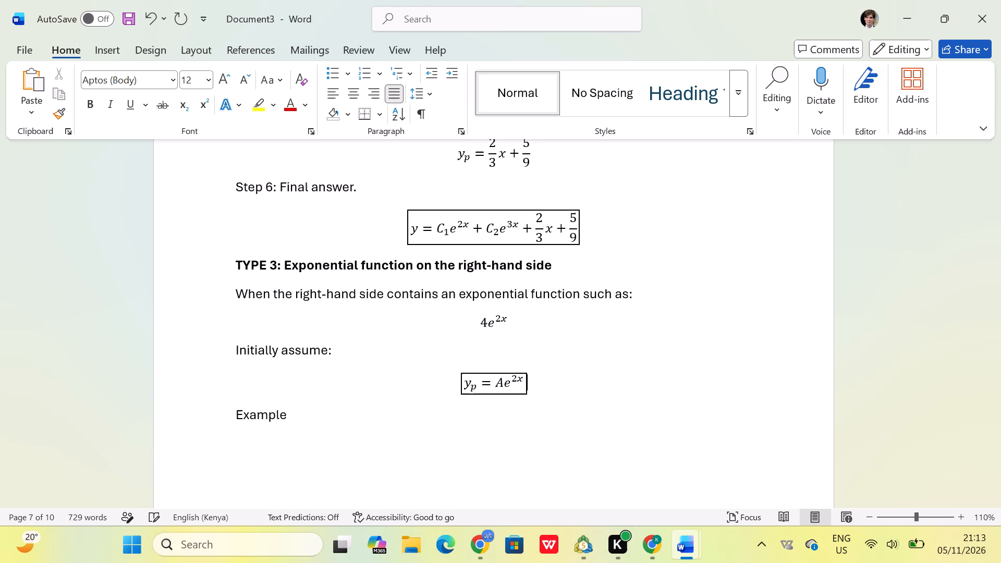
Remove the blank line before "Step 1: Complementary function." in the TYPE 3 example.
{"action": "key", "text": "Down"}
{"action": "key", "text": "Down"}
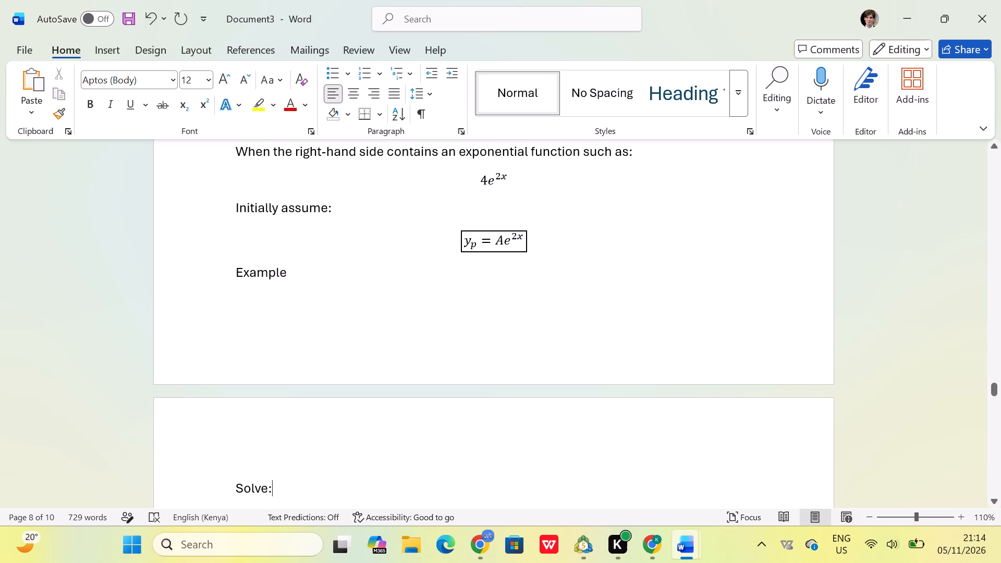
{"action": "left_click", "coordinate": [263, 305]}
{"action": "scroll", "coordinate": [263, 305], "scroll_direction": "down", "scroll_amount": 3}
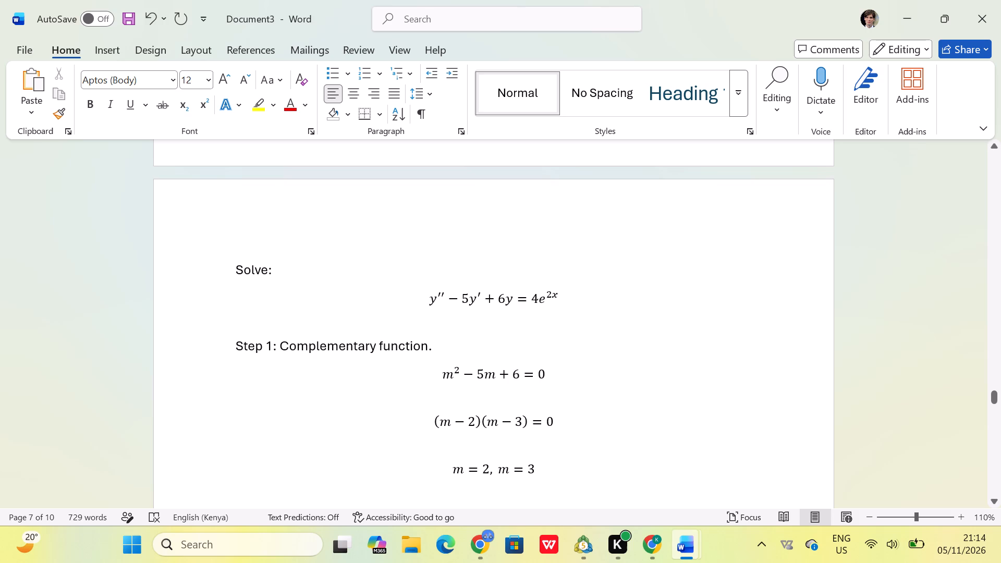
{"action": "key", "text": "Down"}
{"action": "key", "text": "Down"}
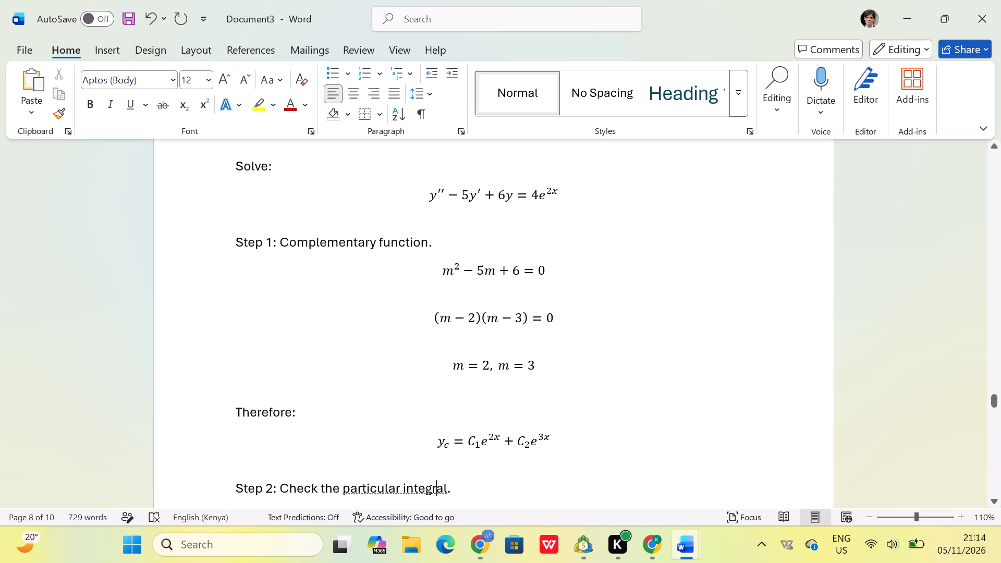
{"action": "left_click_drag", "start_coordinate": [460, 253], "coordinate": [370, 222]}
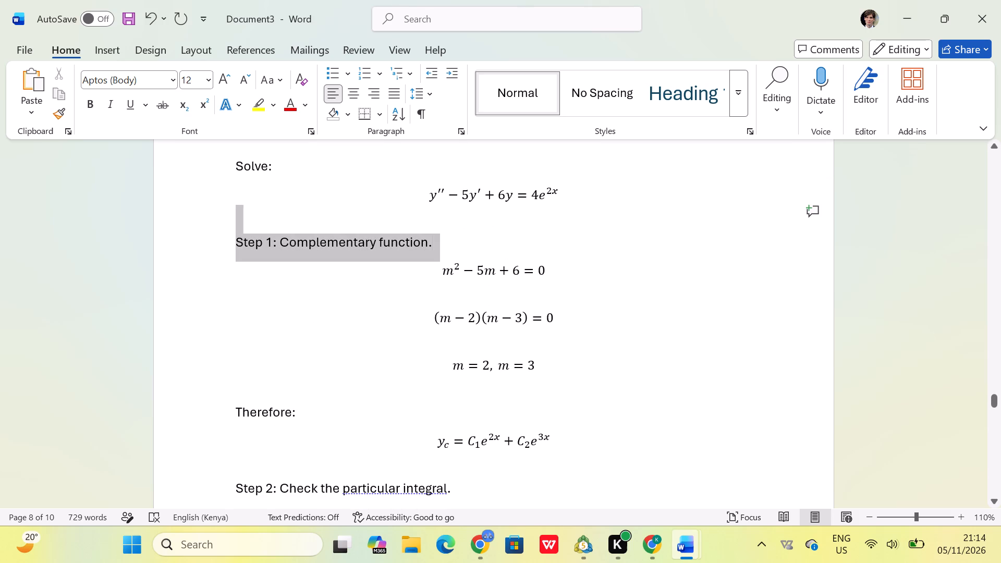
{"action": "left_click_drag", "start_coordinate": [370, 222], "coordinate": [361, 222]}
{"action": "left_click", "coordinate": [361, 222]}
{"action": "key", "text": "BackSpace"}
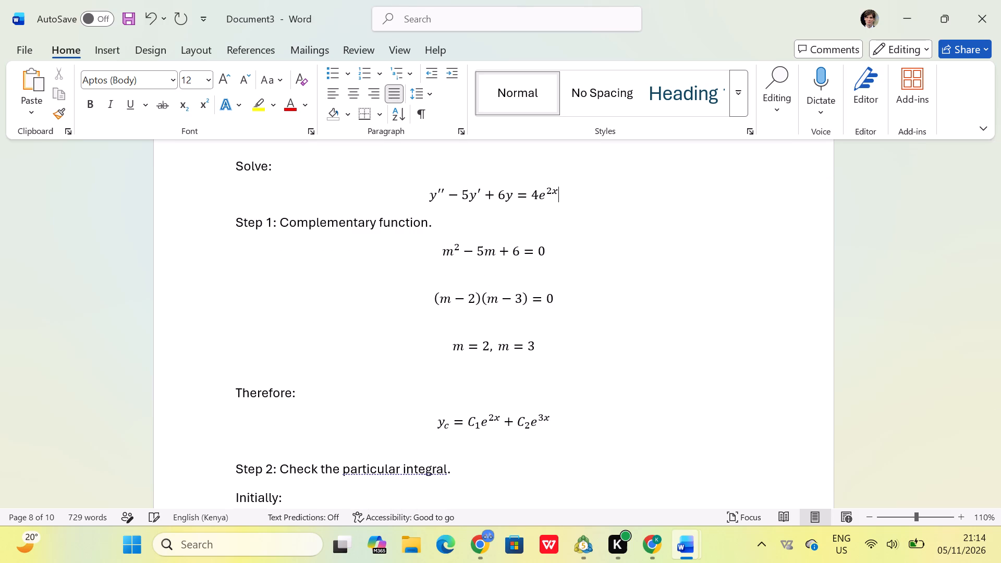
Remove the blank lines in TYPE 3 Step 1 from m² − 5m + 6 = 0 down to "Therefore:".
{"action": "key", "text": "Down"}
{"action": "key", "text": "Down"}
{"action": "key", "text": "Down"}
{"action": "key", "text": "BackSpace"}
{"action": "key", "text": "Down"}
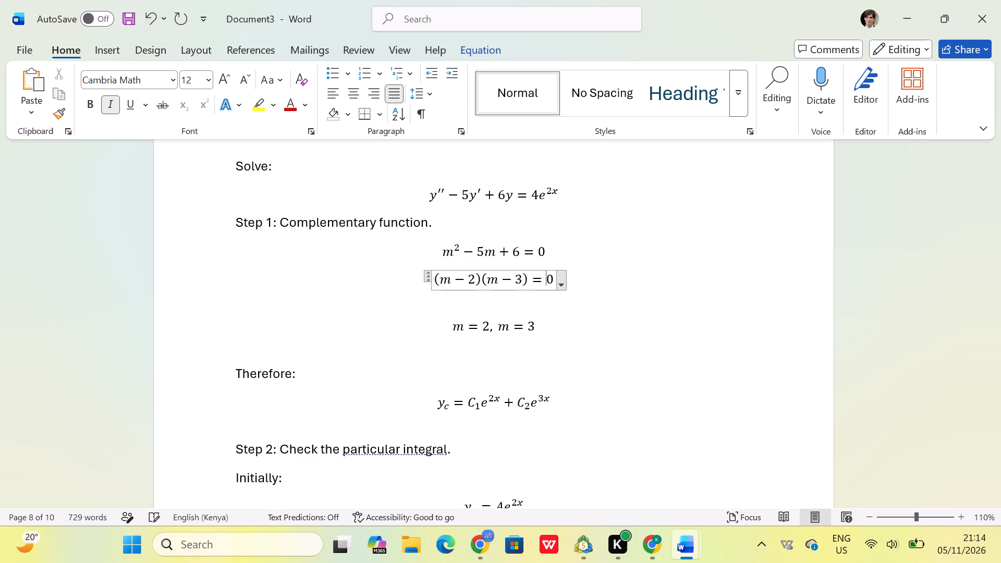
{"action": "key", "text": "Down"}
{"action": "key", "text": "BackSpace"}
{"action": "key", "text": "Down"}
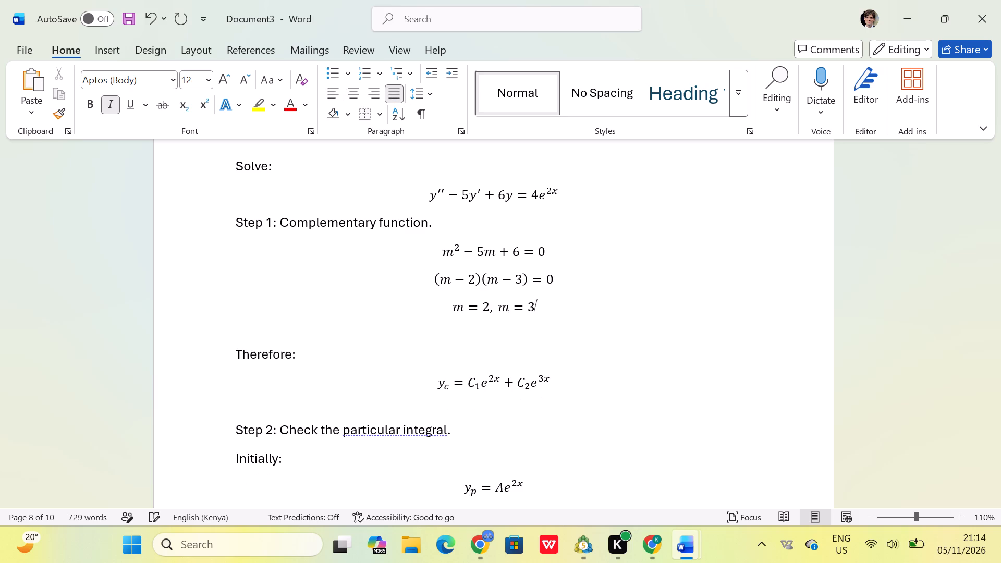
{"action": "key", "text": "Down"}
{"action": "key", "text": "Down"}
{"action": "key", "text": "Up"}
{"action": "key", "text": "BackSpace"}
Remove the blank lines before "Step 2: Check the particular integral." and before the "But notice that" sentence.
{"action": "key", "text": "Down"}
{"action": "key", "text": "Down"}
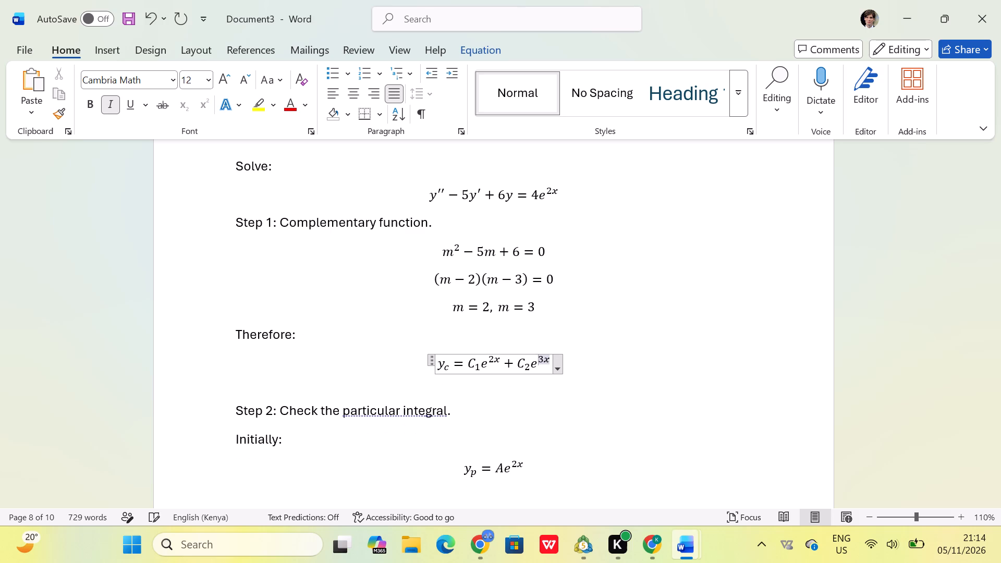
{"action": "key", "text": "Up"}
{"action": "key", "text": "Down"}
{"action": "key", "text": "Down"}
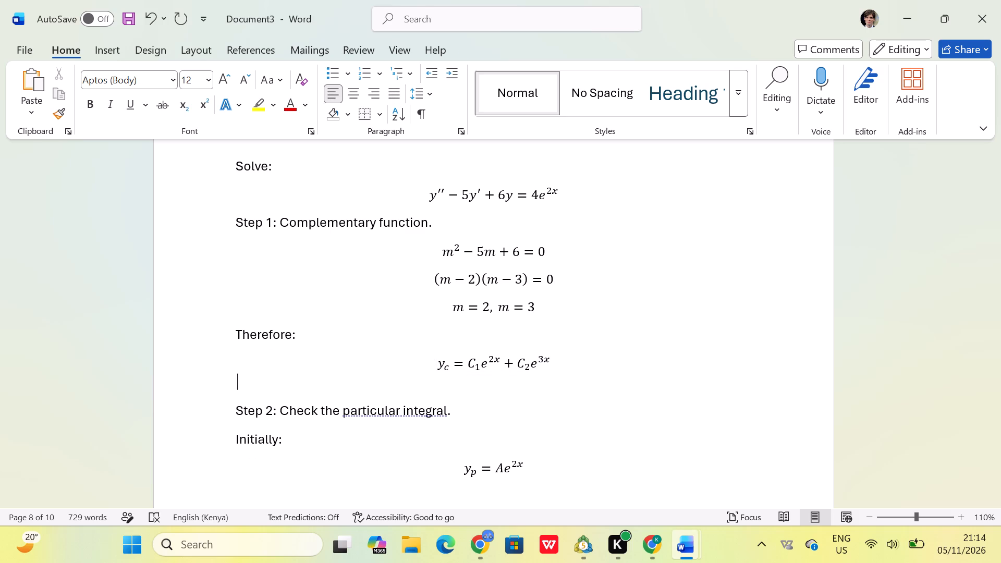
{"action": "key", "text": "BackSpace"}
{"action": "key", "text": "Down"}
{"action": "key", "text": "Down"}
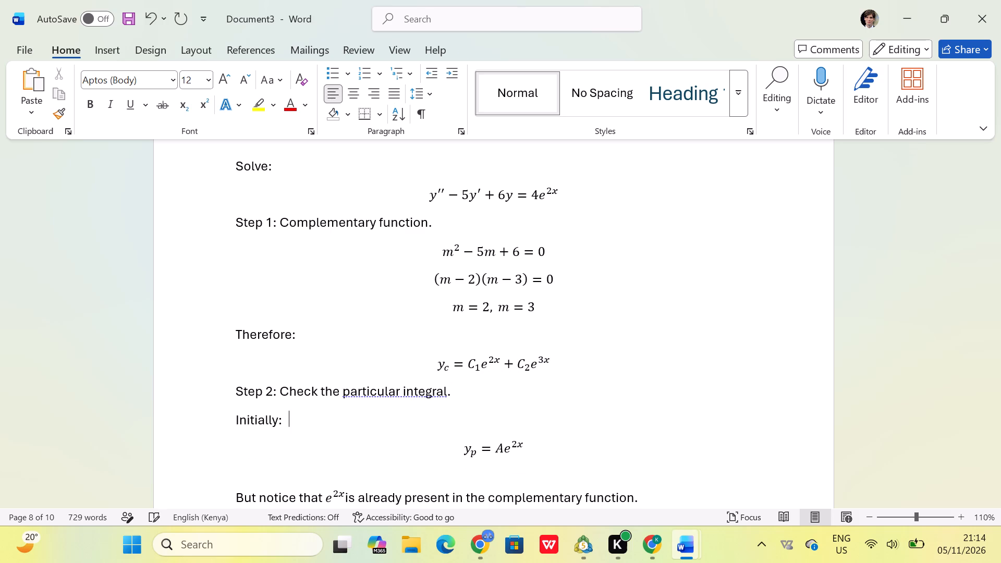
{"action": "key", "text": "Down"}
{"action": "key", "text": "Down"}
{"action": "key", "text": "BackSpace"}
Look back over the TYPE 3 example from "Solve:" down to Step 2 for remaining blank lines.
{"action": "scroll", "coordinate": [361, 222], "scroll_direction": "down", "scroll_amount": 3}
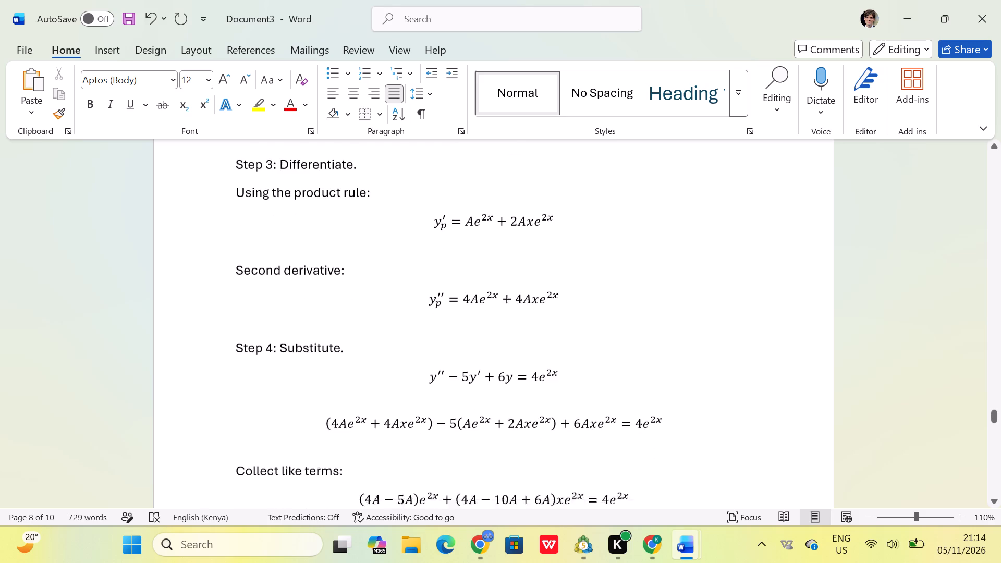
{"action": "key", "text": "Down"}
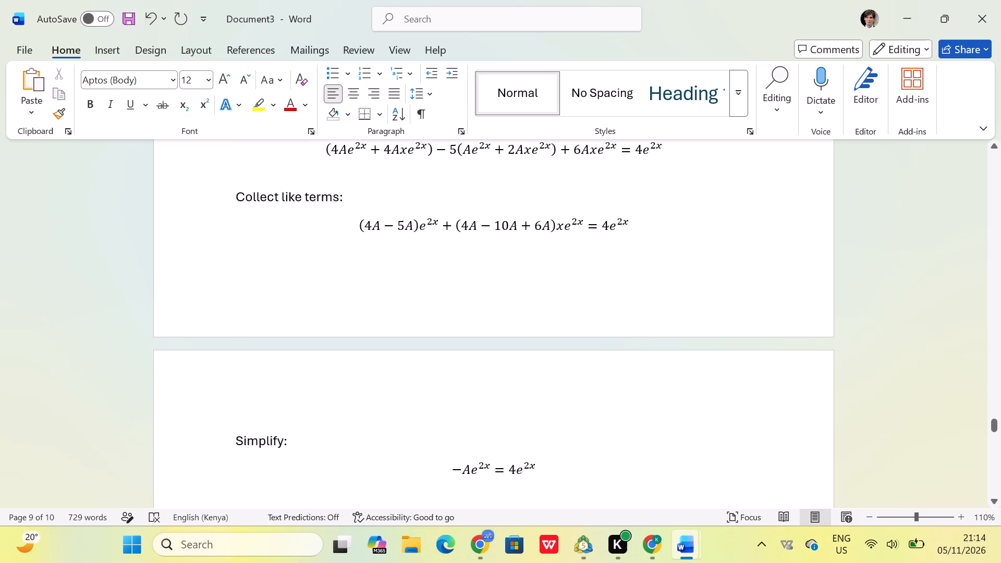
{"action": "key", "text": "Up"}
{"action": "scroll", "coordinate": [361, 224], "scroll_direction": "up", "scroll_amount": 1}
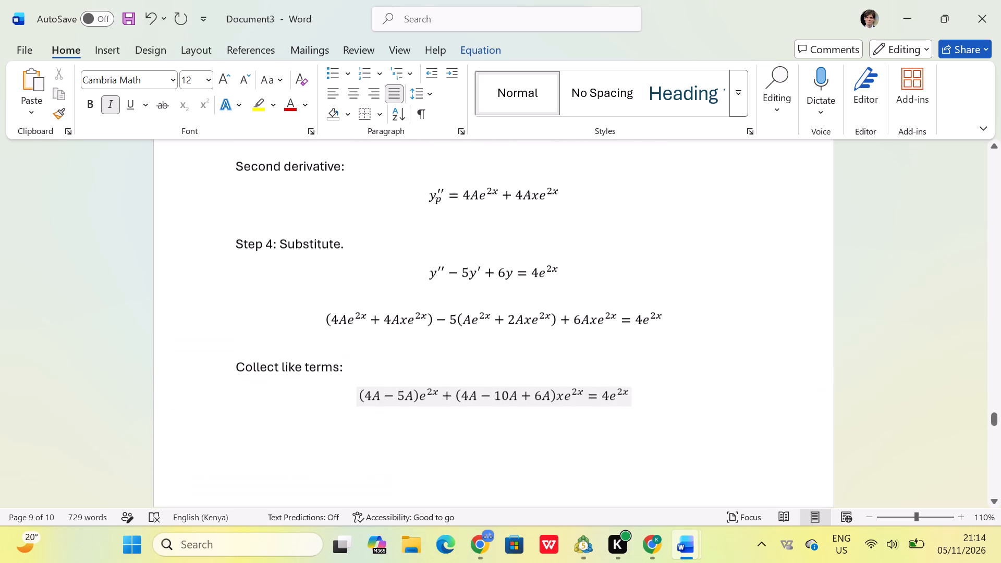
{"action": "scroll", "coordinate": [361, 224], "scroll_direction": "up", "scroll_amount": 3}
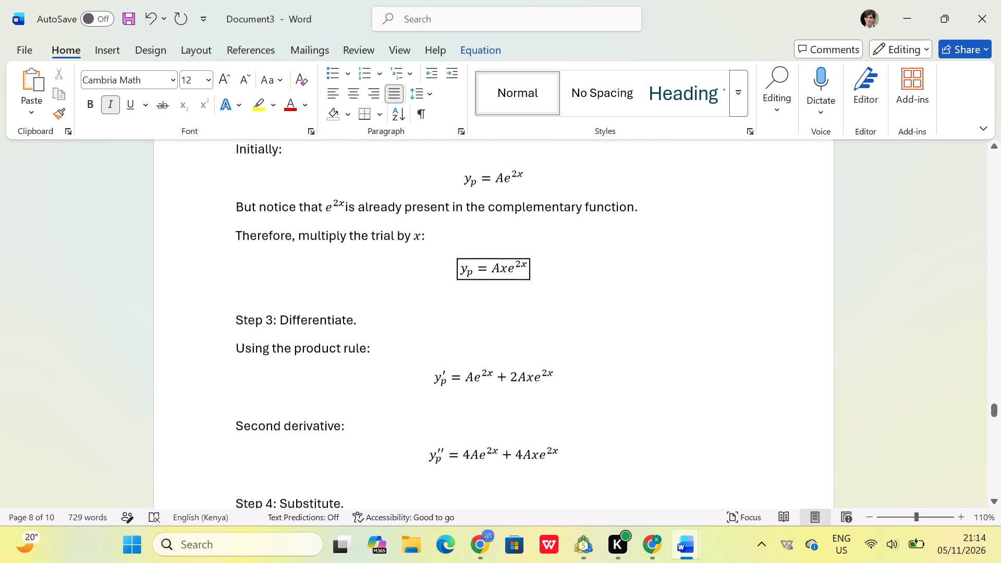
{"action": "scroll", "coordinate": [390, 290], "scroll_direction": "up", "scroll_amount": 2}
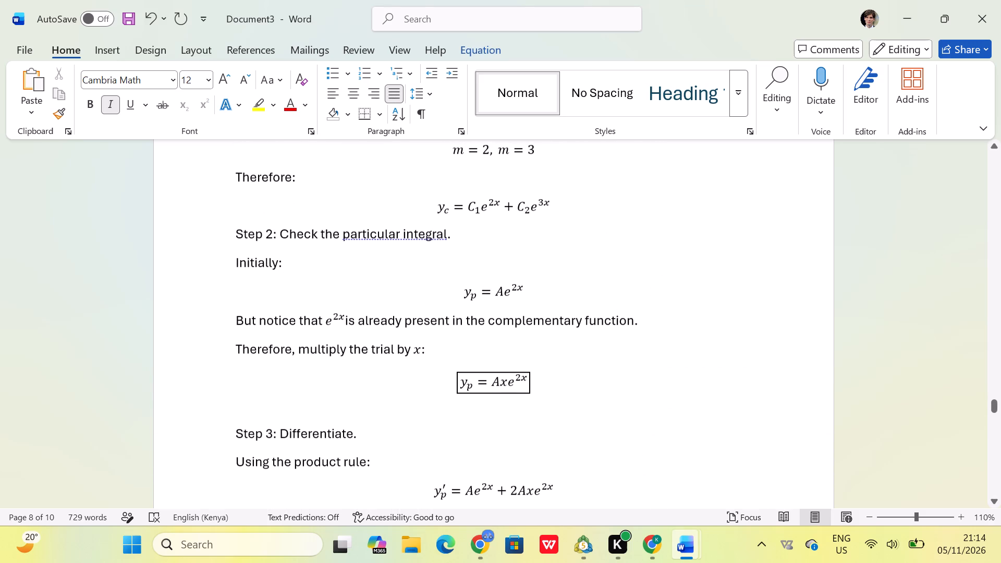
{"action": "scroll", "coordinate": [390, 290], "scroll_direction": "up", "scroll_amount": 1}
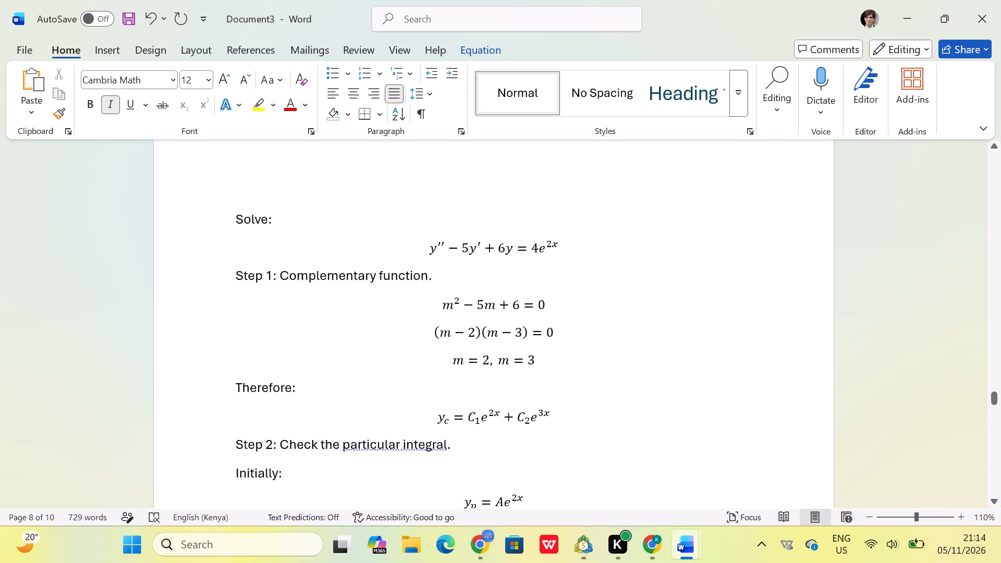
{"action": "scroll", "coordinate": [390, 290], "scroll_direction": "up", "scroll_amount": 1}
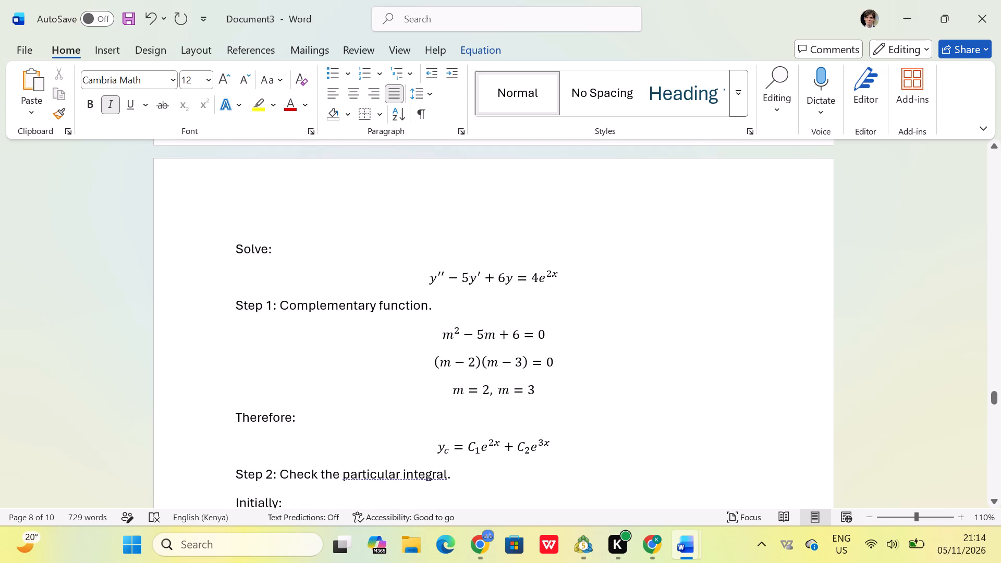
{"action": "left_click", "coordinate": [341, 257]}
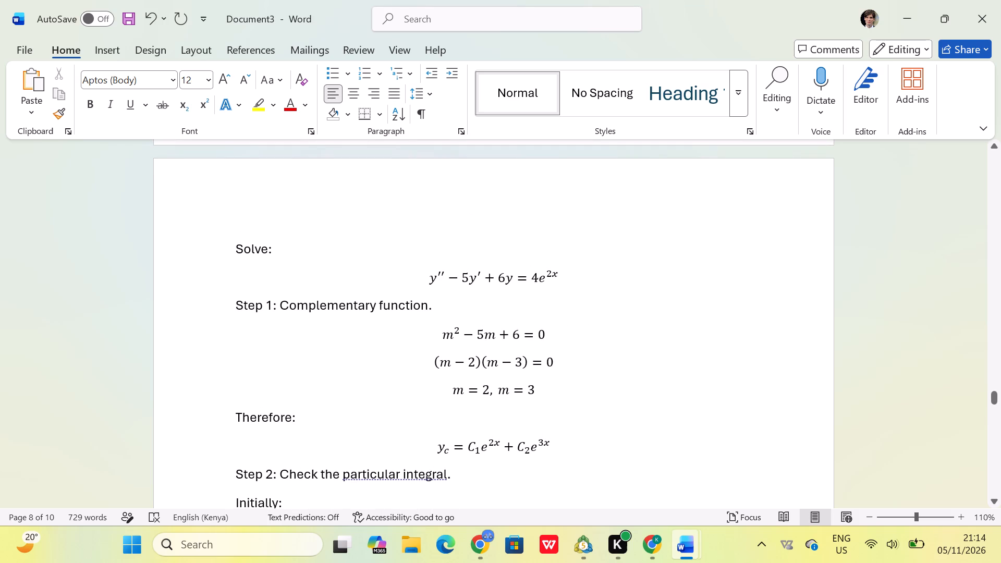
{"action": "key", "text": "Down"}
{"action": "key", "text": "Down"}
{"action": "key", "text": "Down"}
{"action": "key", "text": "Down"}
{"action": "key", "text": "Down"}
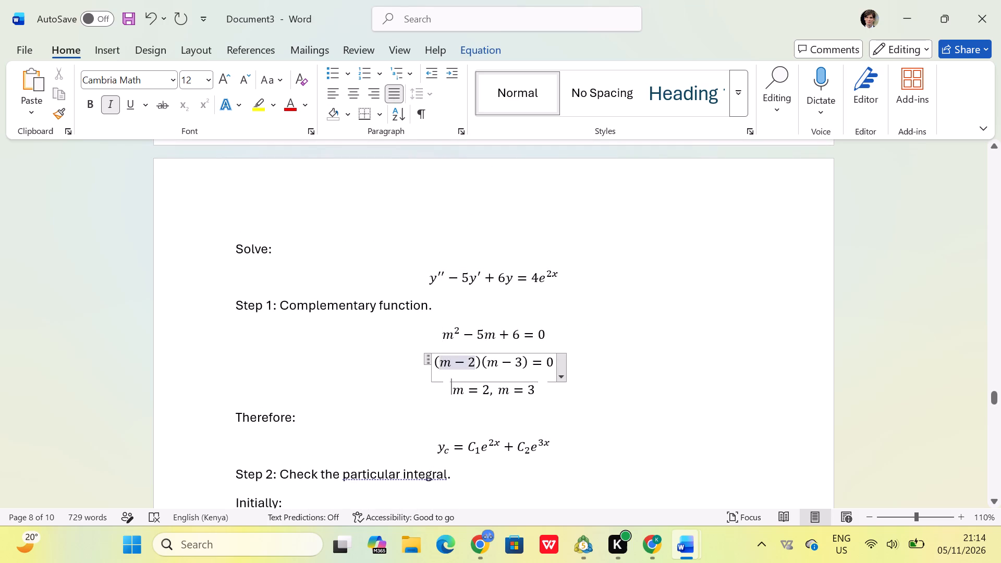
{"action": "key", "text": "Down"}
{"action": "key", "text": "Down"}
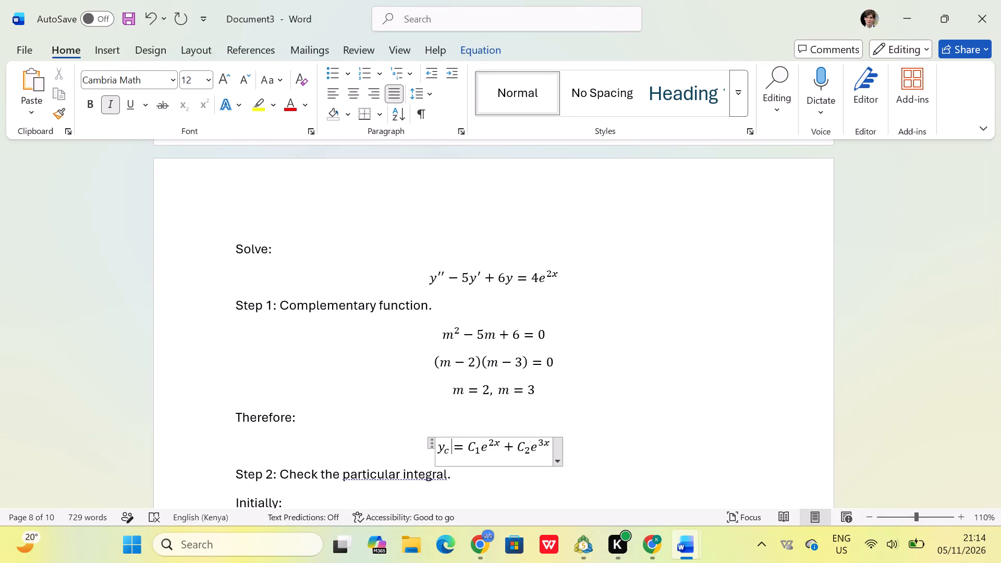
{"action": "key", "text": "Down"}
{"action": "key", "text": "Down"}
{"action": "key", "text": "Down"}
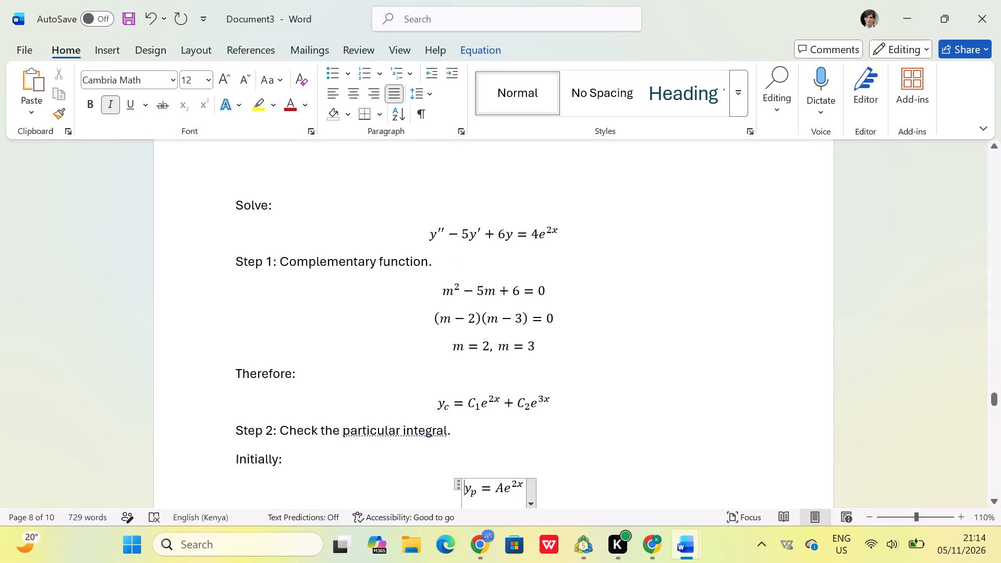
Remove the blank line between the boxed trial y_p = Axe^(2x) and "Step 3: Differentiate.".
{"action": "scroll", "coordinate": [341, 257], "scroll_direction": "down", "scroll_amount": 2}
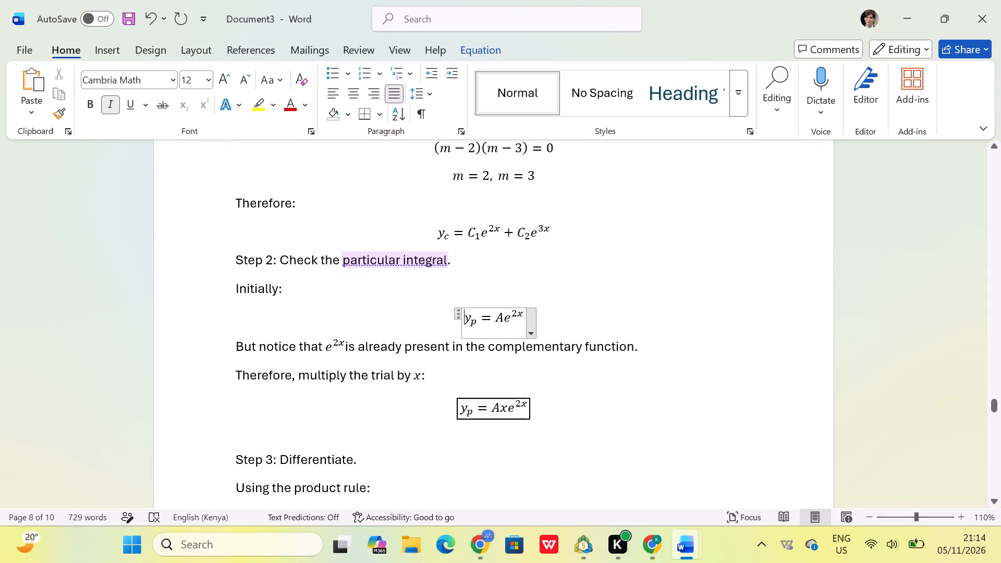
{"action": "key", "text": "Down"}
{"action": "key", "text": "Down"}
{"action": "key", "text": "Down"}
{"action": "key", "text": "Down"}
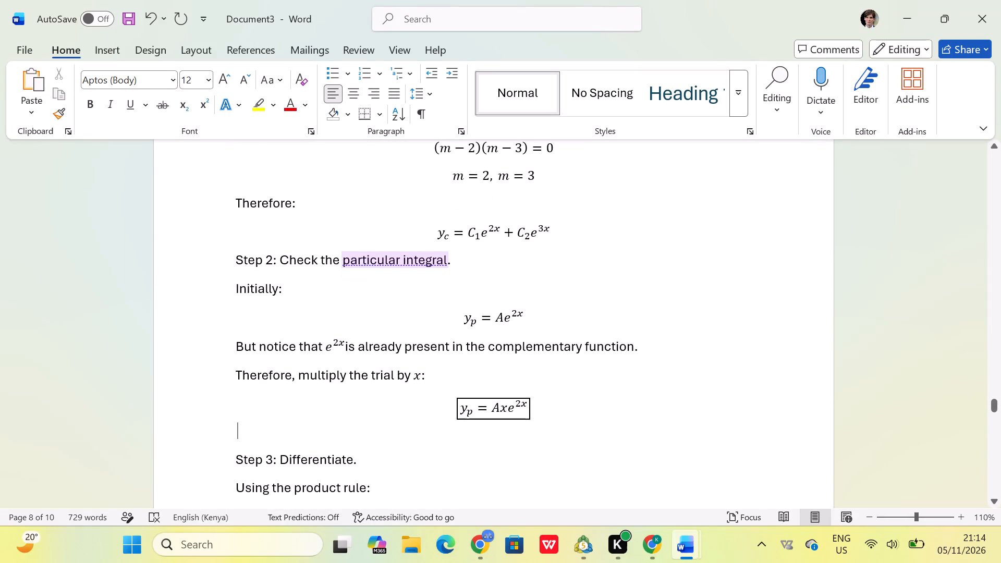
{"action": "key", "text": "BackSpace"}
Remove the blank lines after the two derivative equations in Step 3, before "Second derivative:" and "Step 4: Substitute.".
{"action": "key", "text": "Down"}
{"action": "key", "text": "Down"}
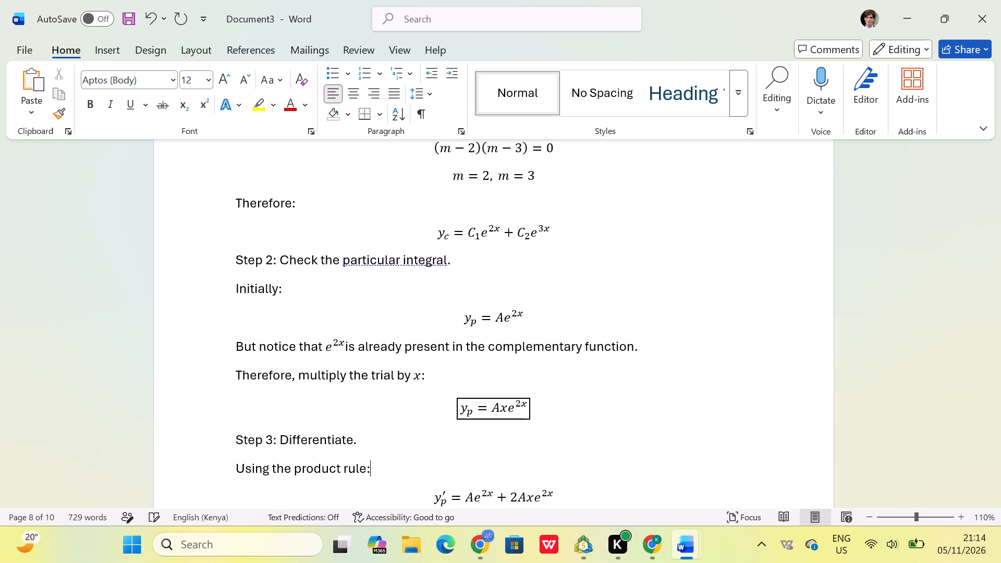
{"action": "key", "text": "Down"}
{"action": "scroll", "coordinate": [341, 257], "scroll_direction": "down", "scroll_amount": 3}
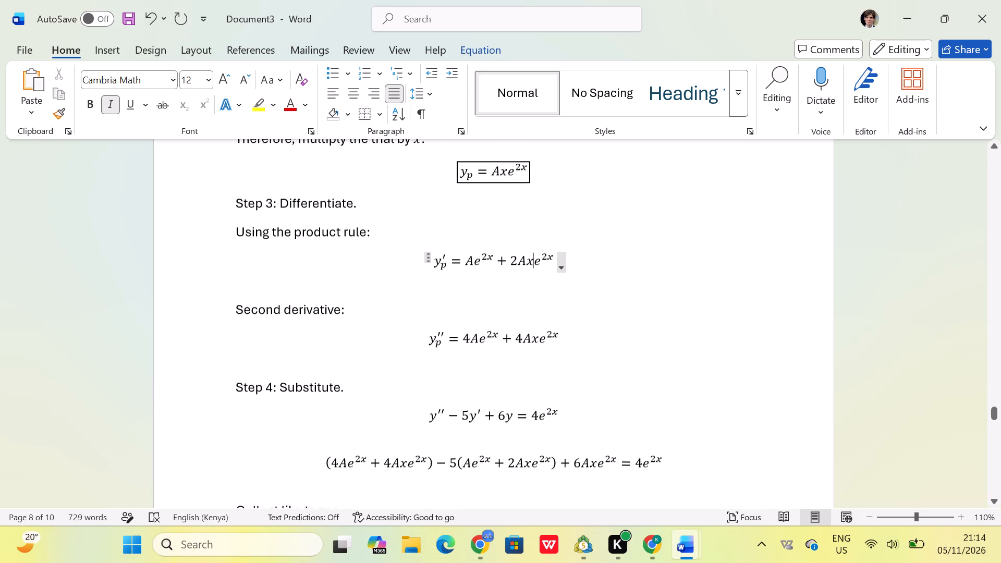
{"action": "key", "text": "Down"}
{"action": "key", "text": "BackSpace"}
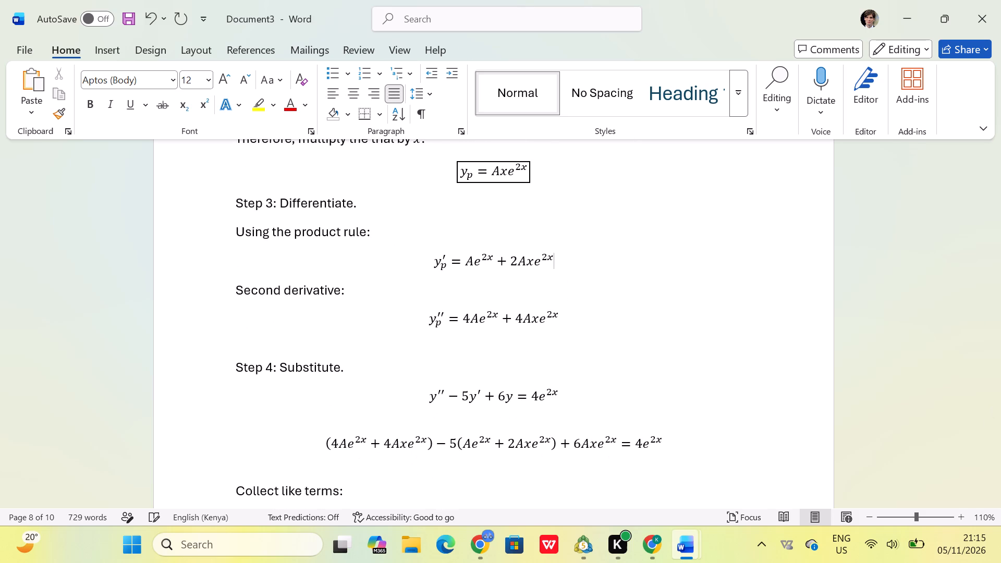
{"action": "key", "text": "Down"}
{"action": "key", "text": "Down"}
{"action": "key", "text": "Down"}
{"action": "key", "text": "Down"}
{"action": "key", "text": "BackSpace"}
Remove the blank lines in TYPE 3 Step 4 between the two substitution equations and before "Collect like terms:".
{"action": "key", "text": "Down"}
{"action": "key", "text": "Down"}
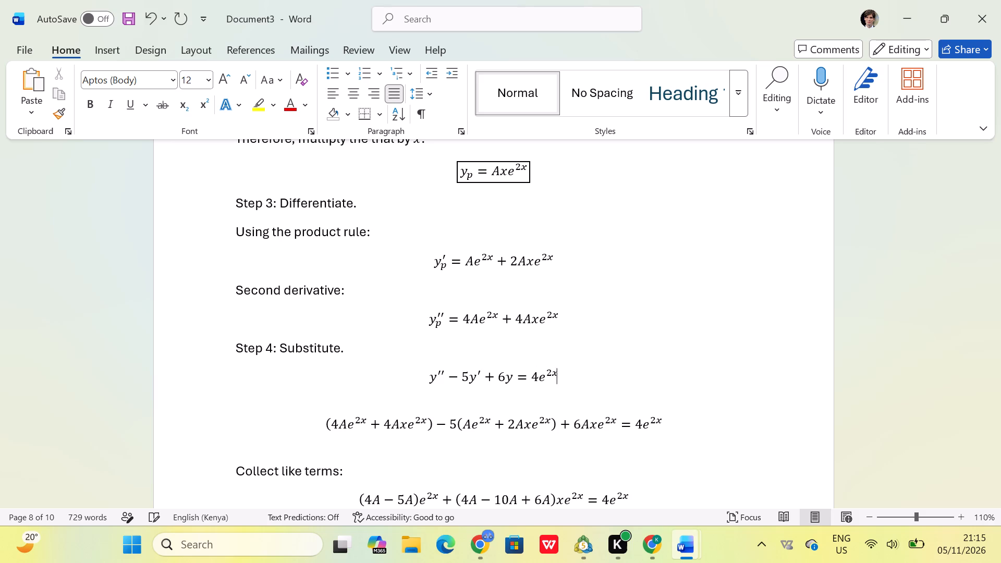
{"action": "key", "text": "Down"}
{"action": "key", "text": "BackSpace"}
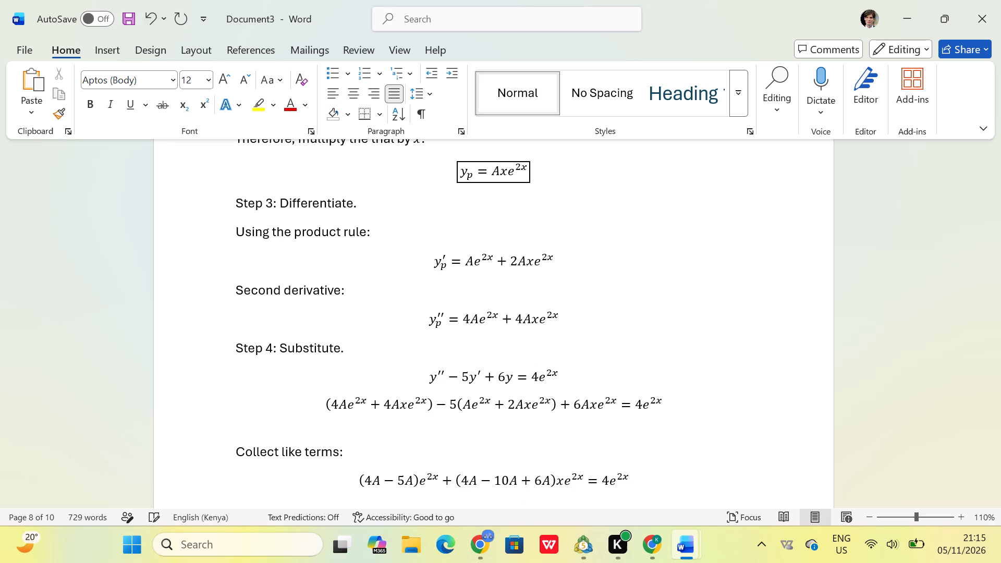
{"action": "key", "text": "Down"}
{"action": "key", "text": "Down"}
{"action": "key", "text": "BackSpace"}
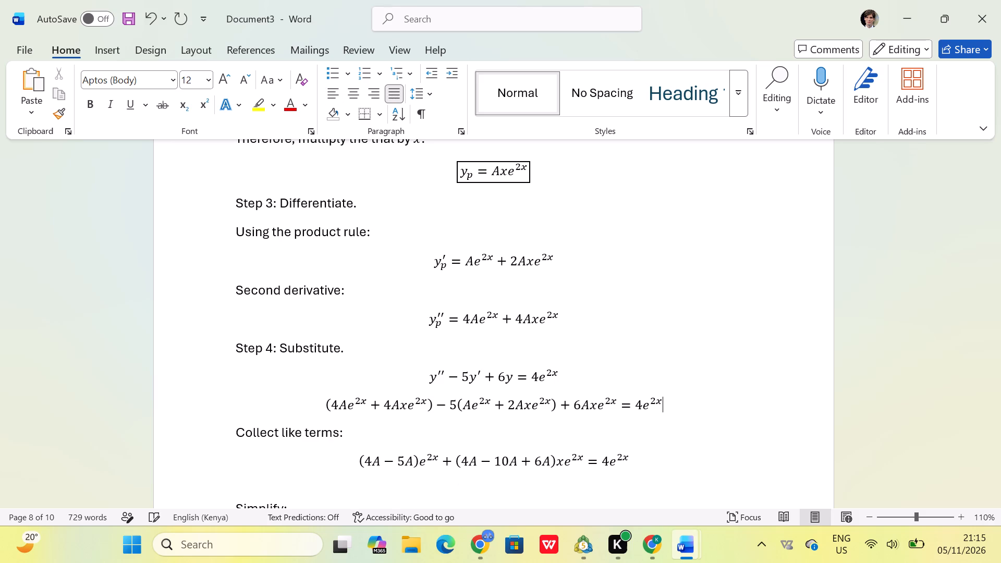
Remove the blank line between the collected-terms equation and "Simplify:" in TYPE 3 Step 4.
{"action": "key", "text": "Down"}
{"action": "key", "text": "Down"}
{"action": "key", "text": "Down"}
{"action": "key", "text": "BackSpace"}
Remove the blank lines after each of the three equations under "Simplify:", from −Ae^(2x) = 4e^(2x) down to "Therefore:".
{"action": "scroll", "coordinate": [341, 257], "scroll_direction": "down", "scroll_amount": 1}
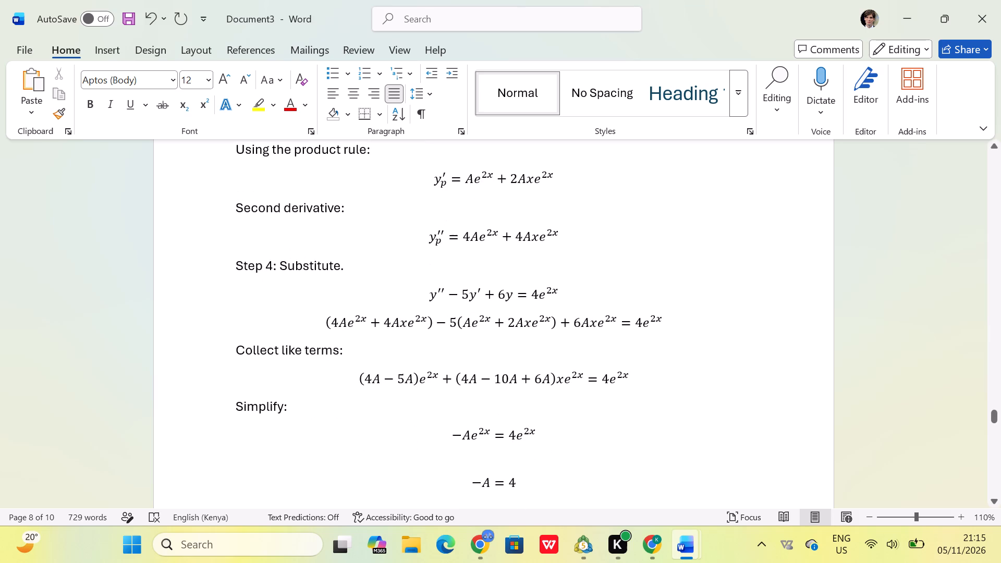
{"action": "key", "text": "Down"}
{"action": "key", "text": "Down"}
{"action": "key", "text": "Down"}
{"action": "key", "text": "BackSpace"}
{"action": "key", "text": "Down"}
{"action": "key", "text": "Down"}
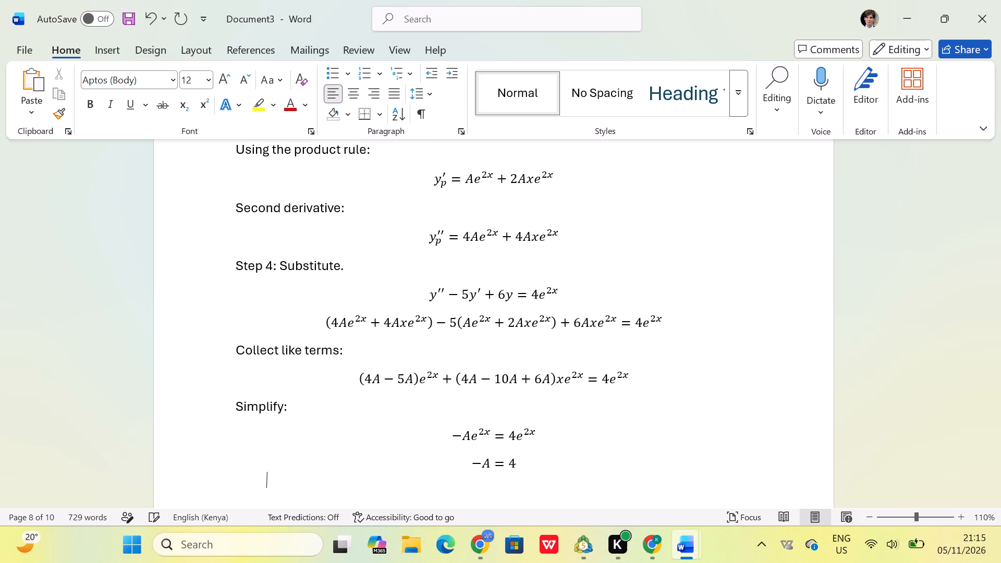
{"action": "key", "text": "BackSpace"}
{"action": "scroll", "coordinate": [341, 257], "scroll_direction": "down", "scroll_amount": 1}
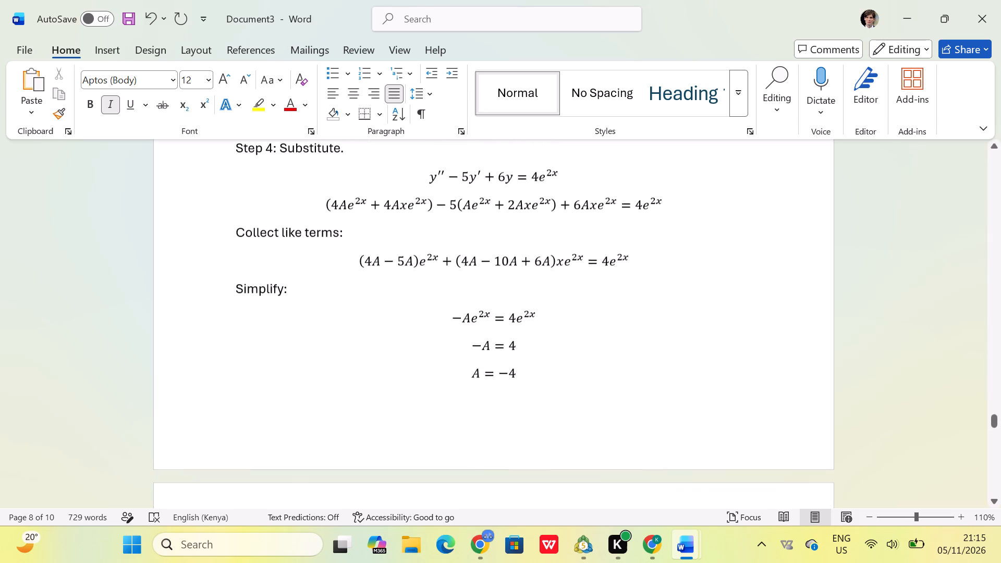
{"action": "scroll", "coordinate": [341, 257], "scroll_direction": "down", "scroll_amount": 1}
{"action": "key", "text": "Down"}
{"action": "key", "text": "Down"}
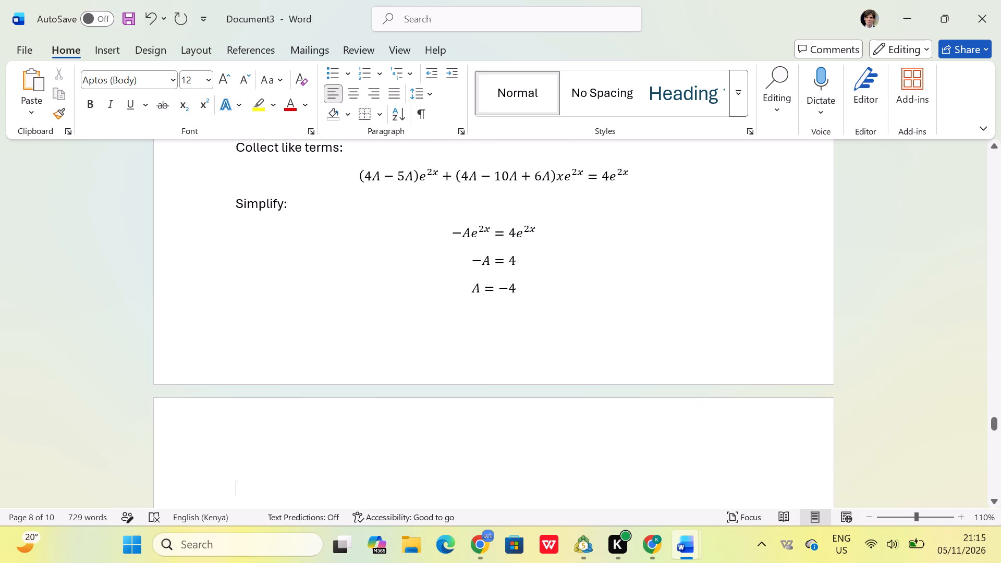
{"action": "key", "text": "BackSpace"}
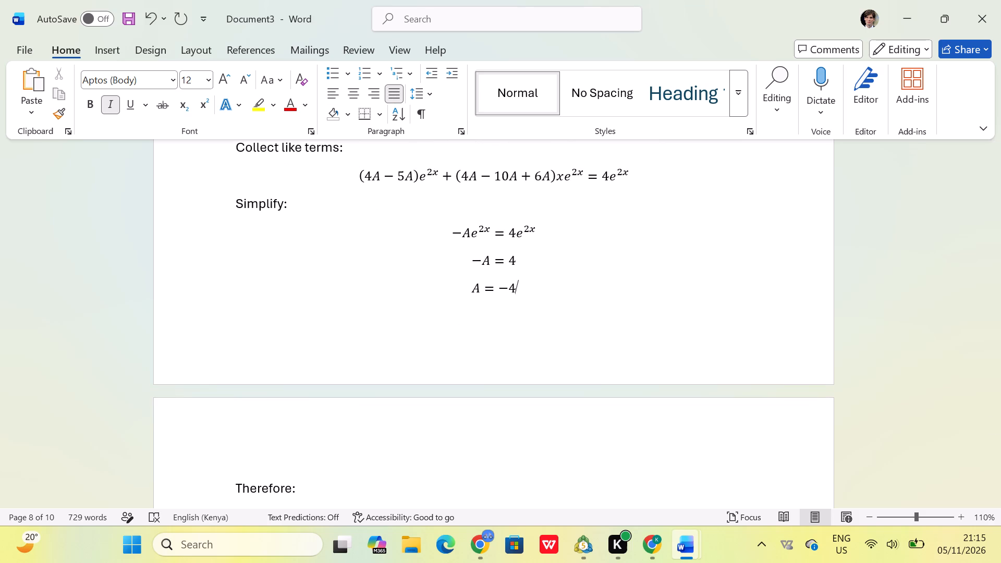
Remove the blank lines before "Step 5: Final answer." and between the boxed final answer and the "Important rule" heading.
{"action": "scroll", "coordinate": [341, 257], "scroll_direction": "down", "scroll_amount": 2}
{"action": "key", "text": "Down"}
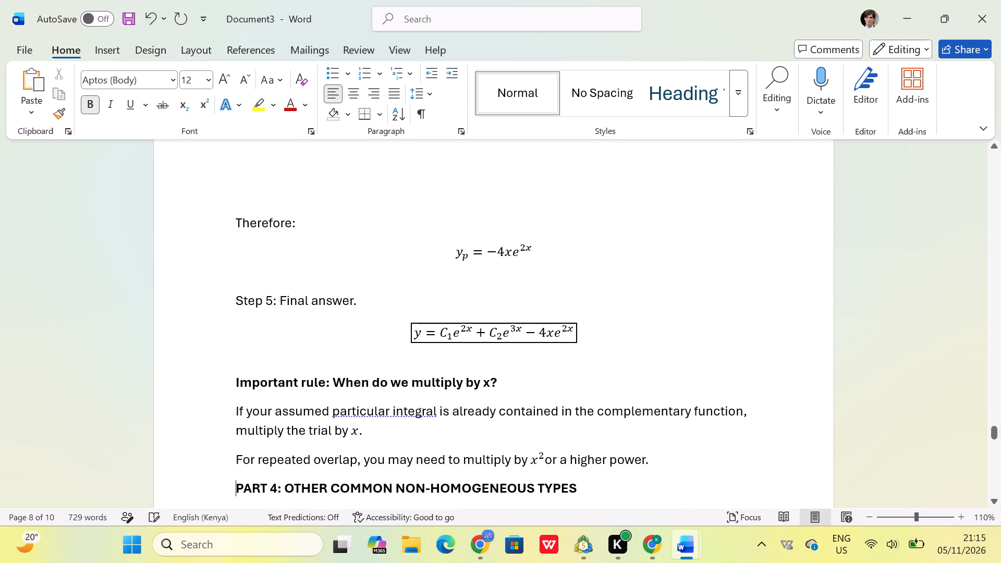
{"action": "left_click", "coordinate": [353, 237]}
{"action": "key", "text": "Down"}
{"action": "key", "text": "Down"}
{"action": "key", "text": "BackSpace"}
{"action": "key", "text": "Down"}
{"action": "key", "text": "Down"}
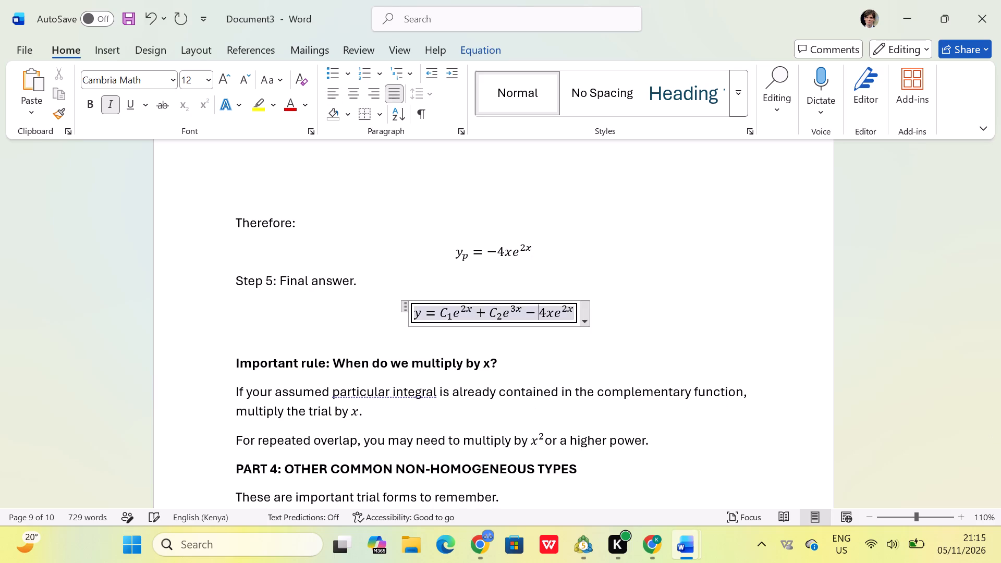
{"action": "key", "text": "Down"}
{"action": "key", "text": "BackSpace"}
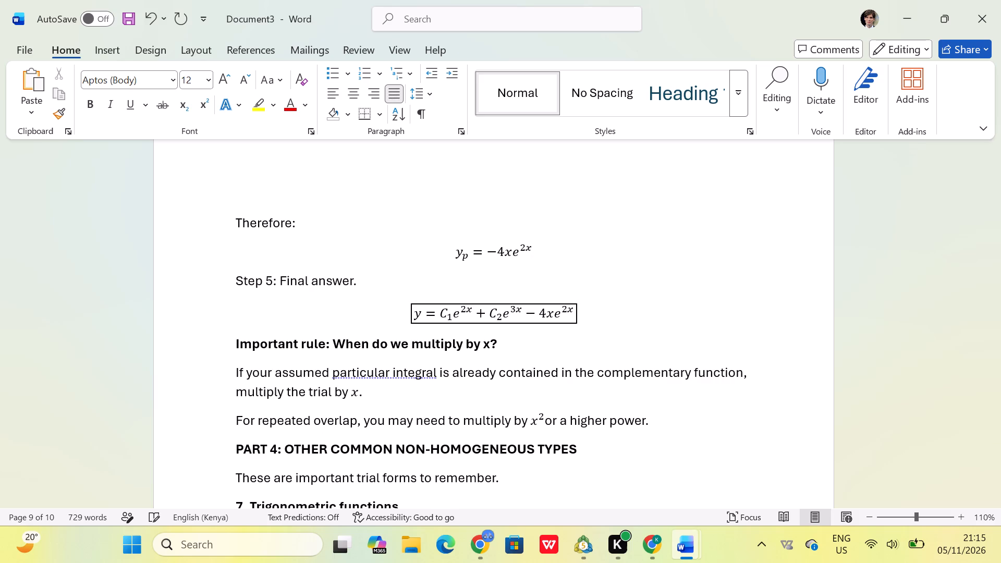
Remove the blank line between the boxed trial y_p = A cos bx + B sin bx and "For example:" in section 7.
{"action": "key", "text": "Down"}
{"action": "key", "text": "Down"}
{"action": "key", "text": "Down"}
{"action": "scroll", "coordinate": [353, 237], "scroll_direction": "down", "scroll_amount": 1}
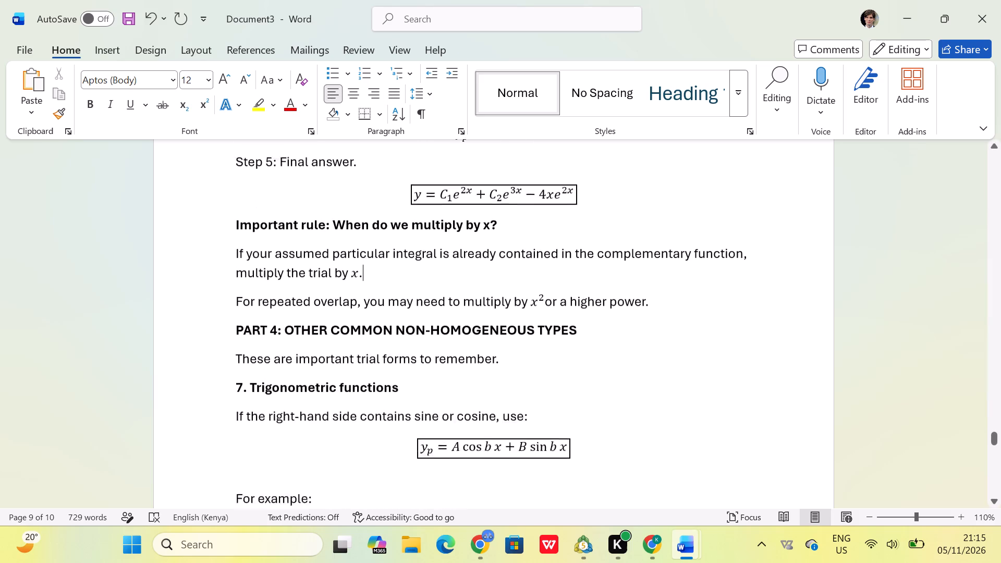
{"action": "scroll", "coordinate": [353, 237], "scroll_direction": "down", "scroll_amount": 1}
{"action": "key", "text": "Down"}
{"action": "key", "text": "Down"}
{"action": "key", "text": "Down"}
{"action": "key", "text": "Down"}
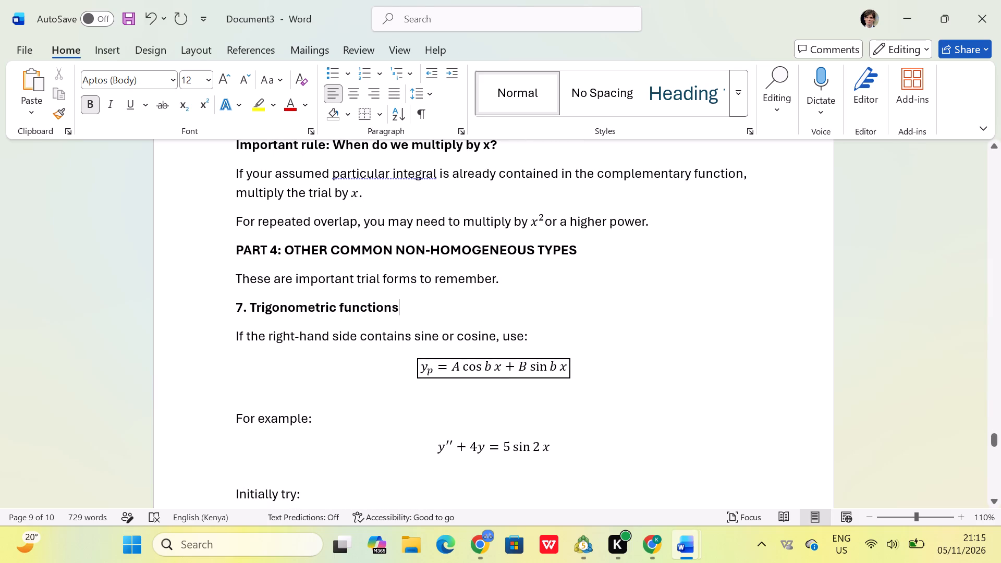
{"action": "key", "text": "Down"}
{"action": "key", "text": "Down"}
{"action": "key", "text": "Down"}
{"action": "key", "text": "BackSpace"}
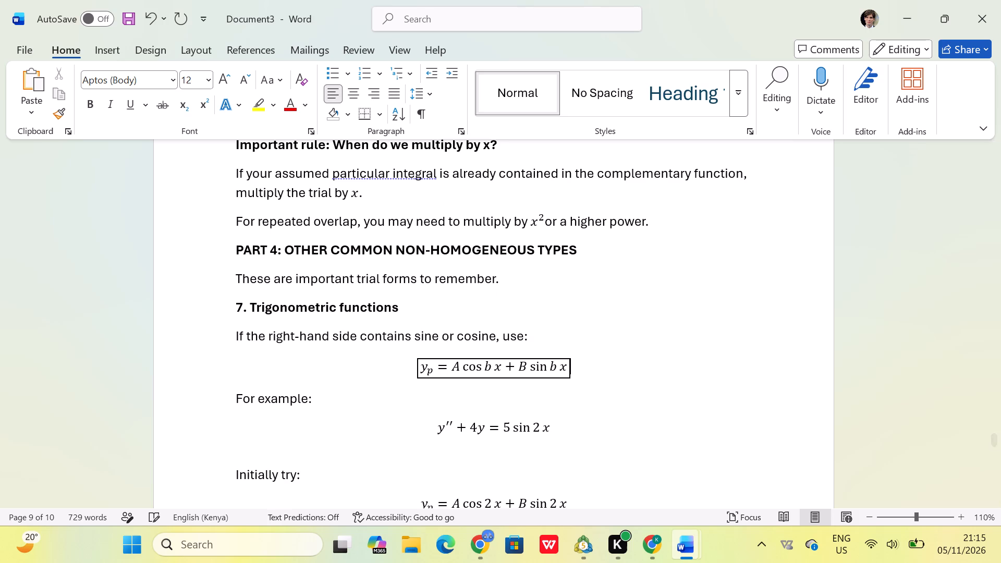
Remove the blank lines after y'' + 4y = 5 sin 2x and after the trial y_p = A cos 2x + B sin 2x in section 7.
{"action": "key", "text": "Down"}
{"action": "key", "text": "Down"}
{"action": "key", "text": "Down"}
{"action": "key", "text": "BackSpace"}
{"action": "key", "text": "Down"}
{"action": "key", "text": "Down"}
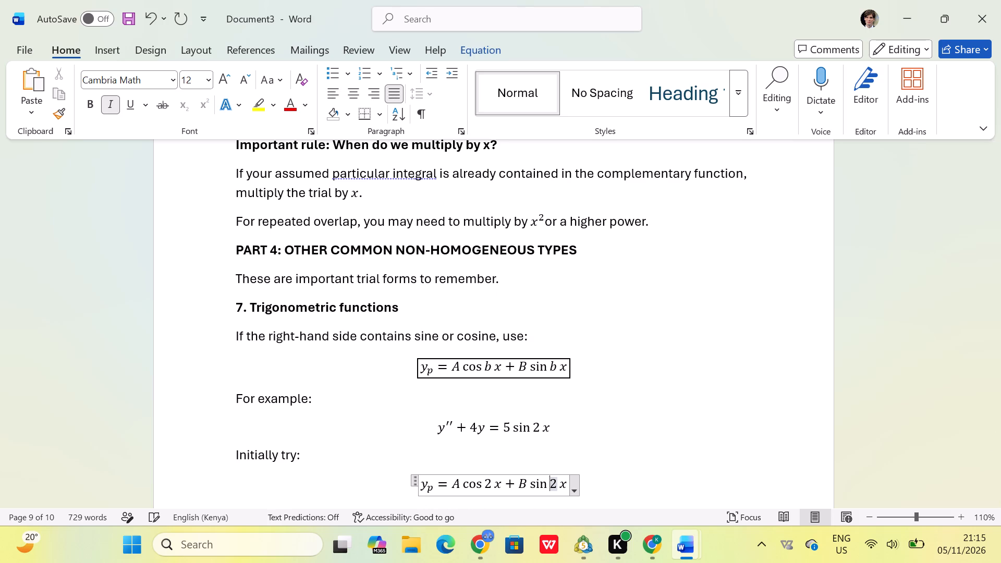
{"action": "scroll", "coordinate": [353, 237], "scroll_direction": "down", "scroll_amount": 1}
{"action": "key", "text": "Down"}
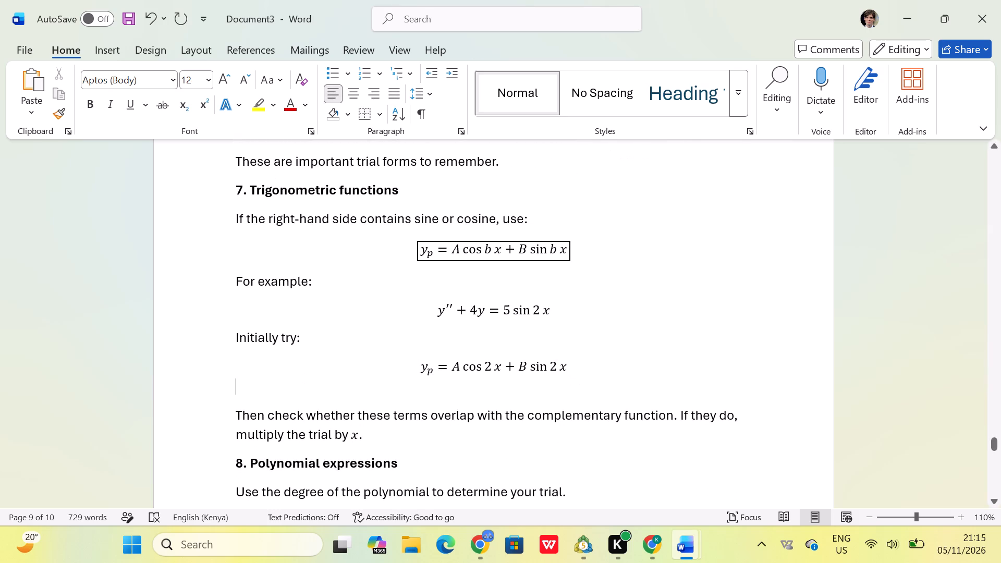
{"action": "key", "text": "BackSpace"}
Look over section 8's polynomial table and the start of section 9's summary table for surplus blank space.
{"action": "key", "text": "Down"}
{"action": "key", "text": "Down"}
{"action": "key", "text": "Down"}
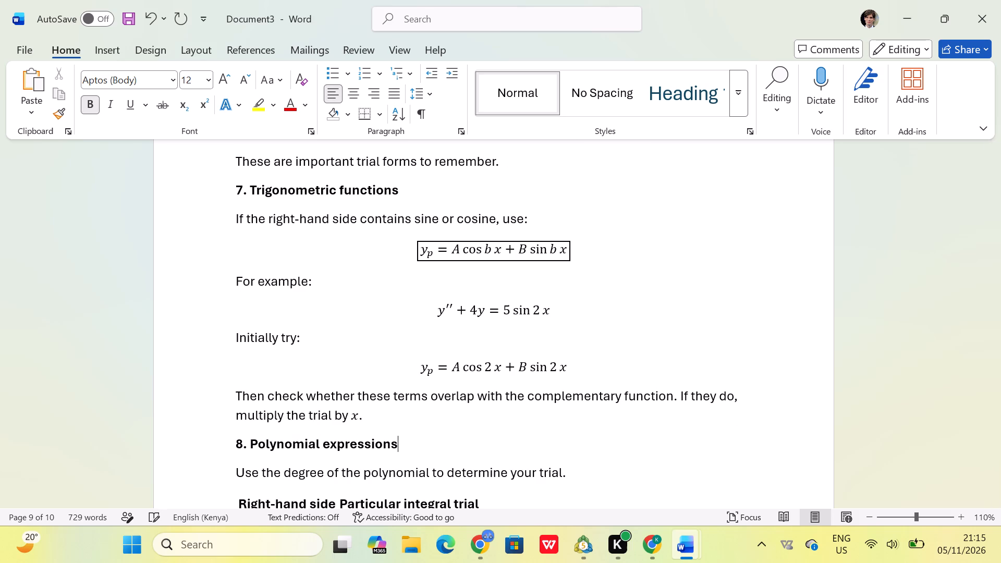
{"action": "key", "text": "Down"}
{"action": "scroll", "coordinate": [353, 237], "scroll_direction": "down", "scroll_amount": 3}
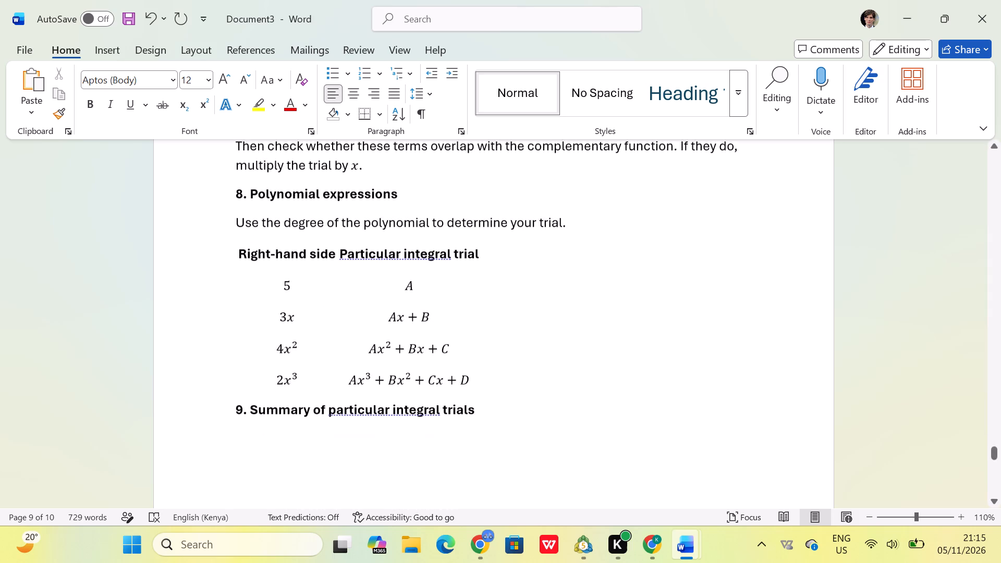
{"action": "scroll", "coordinate": [353, 237], "scroll_direction": "down", "scroll_amount": 1}
{"action": "left_click", "coordinate": [273, 356]}
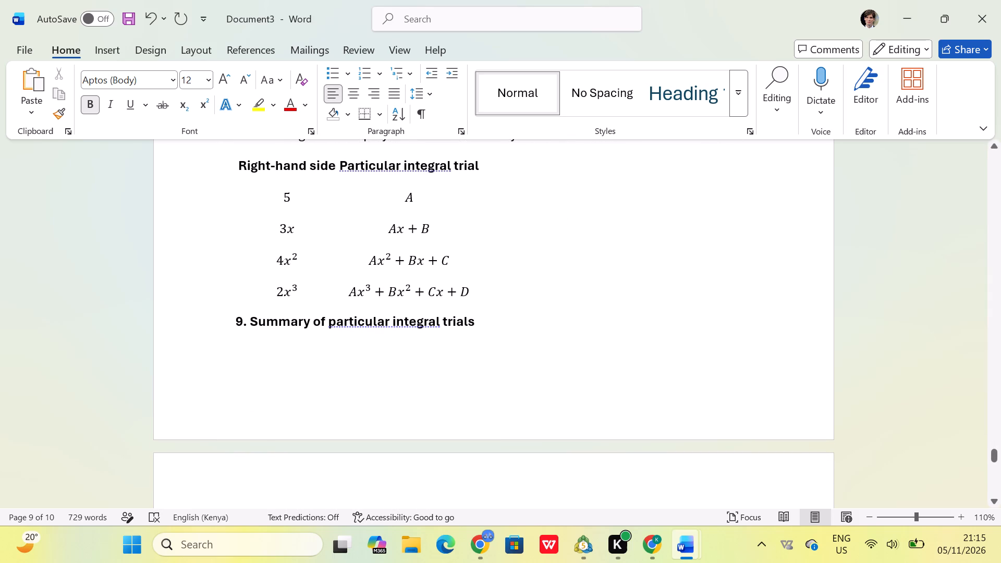
{"action": "left_click", "coordinate": [269, 181]}
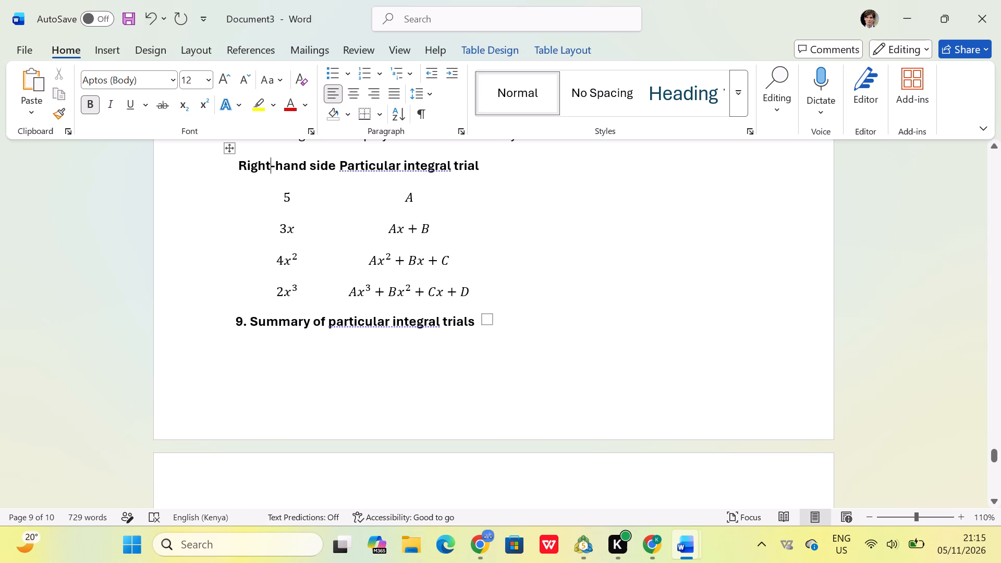
{"action": "scroll", "coordinate": [345, 259], "scroll_direction": "down", "scroll_amount": 1}
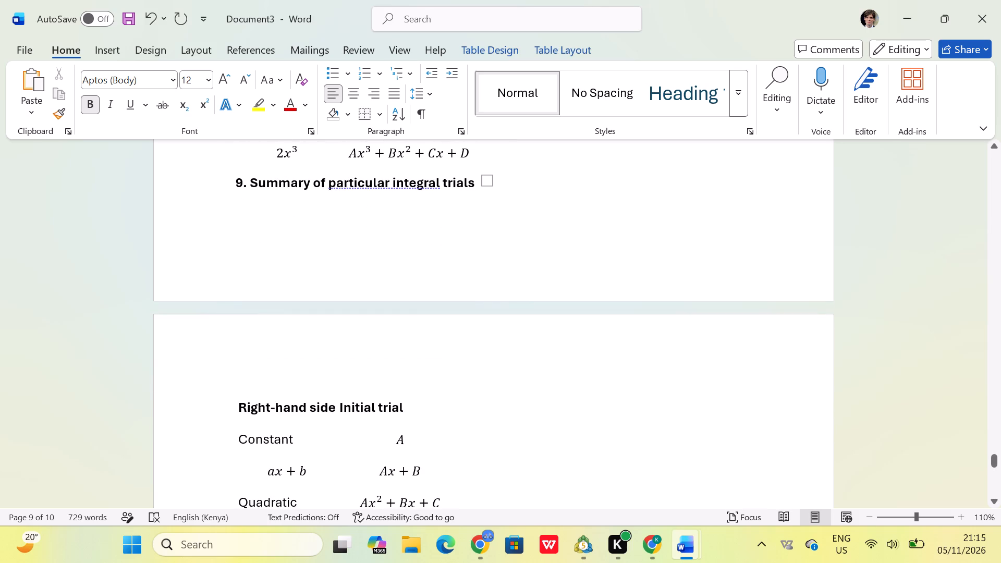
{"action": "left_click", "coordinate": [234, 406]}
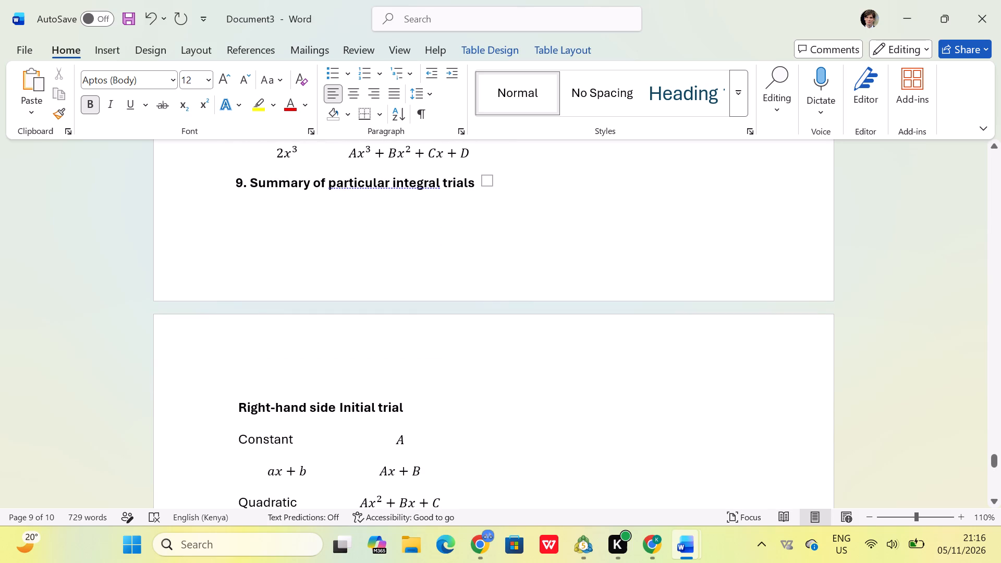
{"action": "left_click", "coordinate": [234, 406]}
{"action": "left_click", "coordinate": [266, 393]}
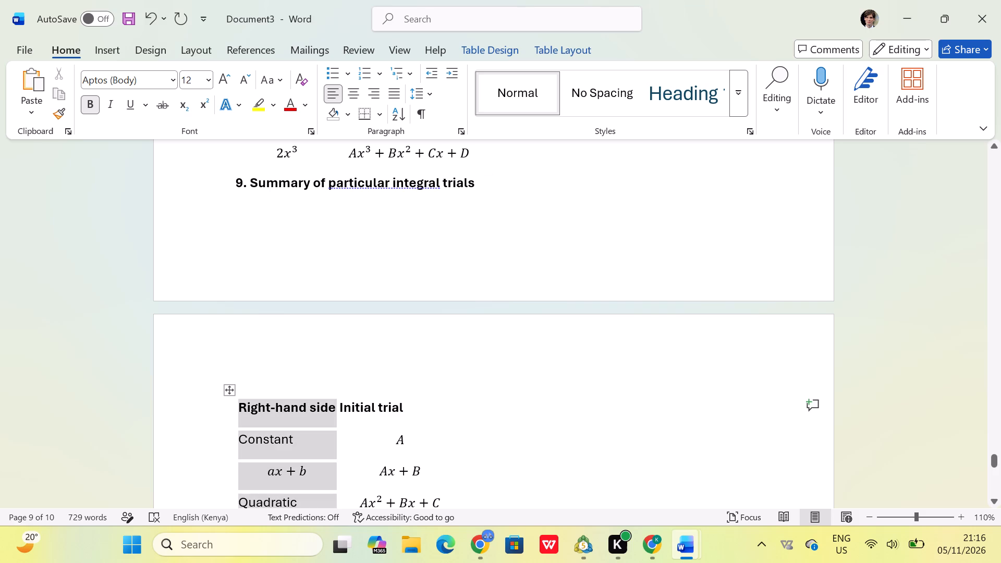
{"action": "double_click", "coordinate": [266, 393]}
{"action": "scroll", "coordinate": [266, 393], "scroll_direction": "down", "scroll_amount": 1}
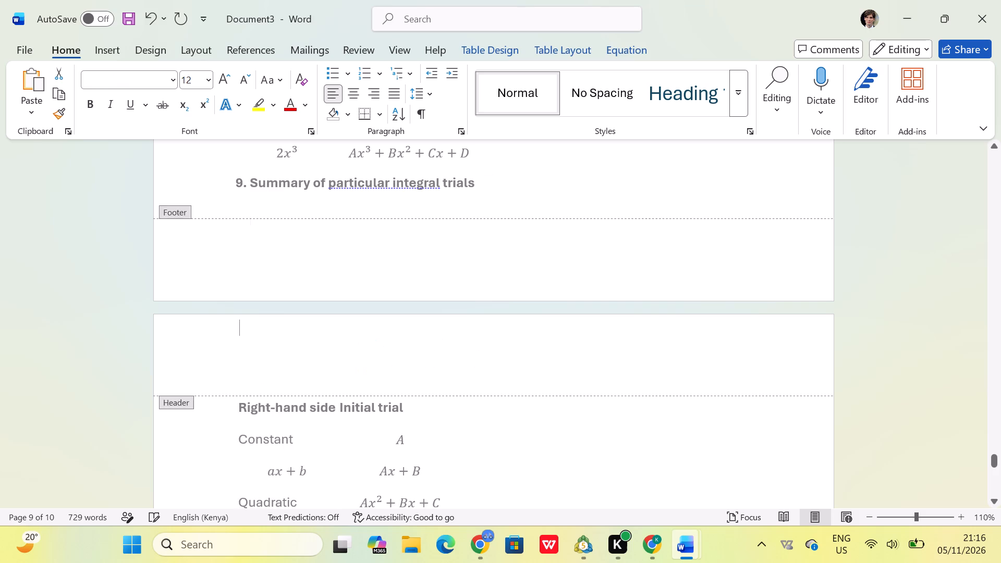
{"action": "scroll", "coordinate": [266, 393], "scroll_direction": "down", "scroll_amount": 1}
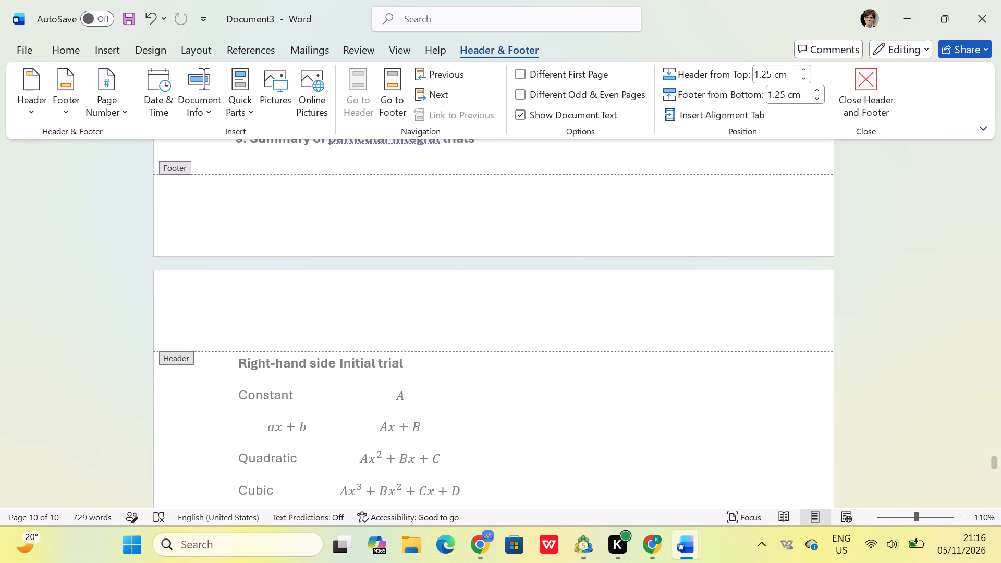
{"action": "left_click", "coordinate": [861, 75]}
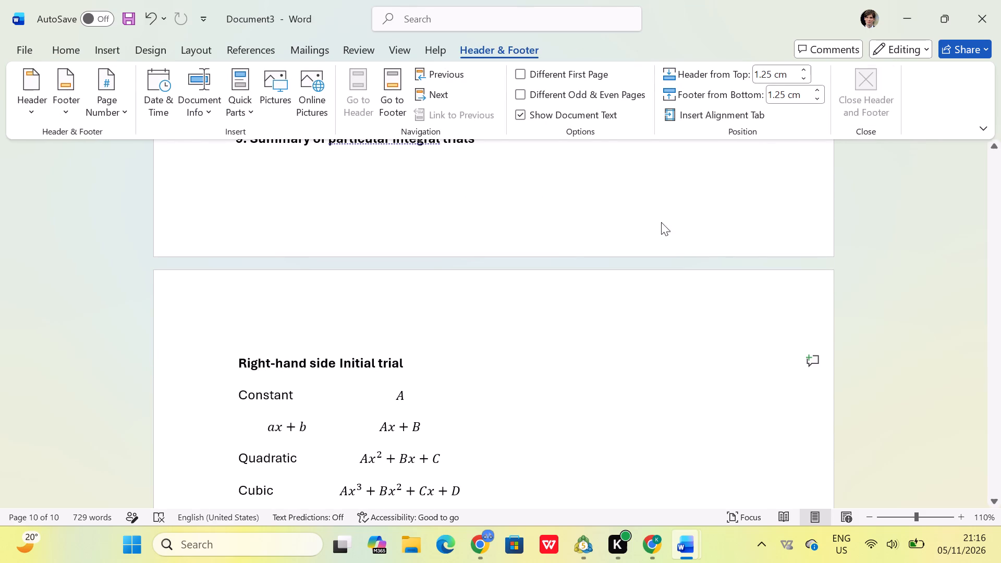
Check the rest of the section 9 summary table and the document's end, and go back up to Part 4.
{"action": "scroll", "coordinate": [494, 372], "scroll_direction": "down", "scroll_amount": 3}
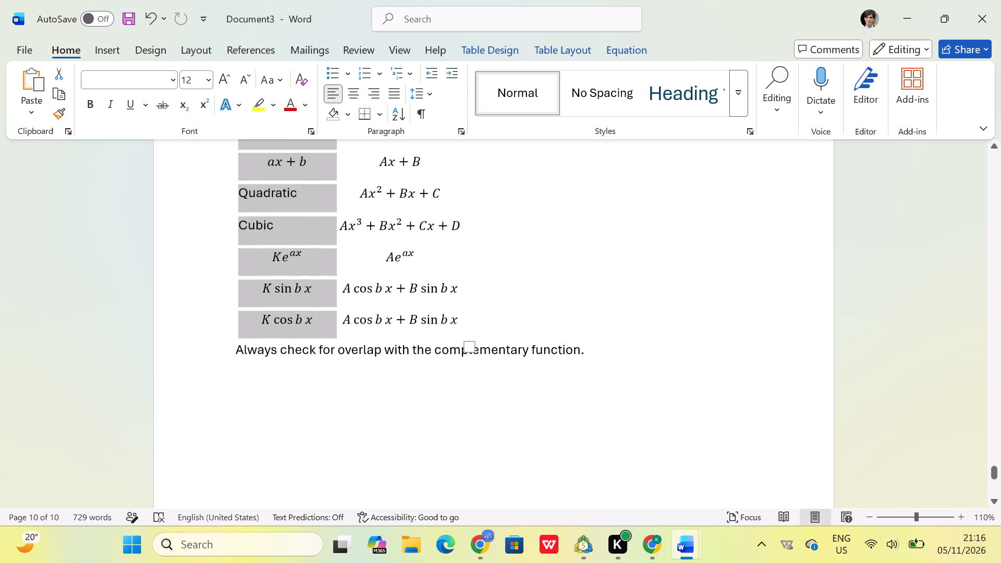
{"action": "scroll", "coordinate": [494, 372], "scroll_direction": "down", "scroll_amount": 1}
{"action": "left_click", "coordinate": [287, 417]}
{"action": "scroll", "coordinate": [287, 417], "scroll_direction": "down", "scroll_amount": 1}
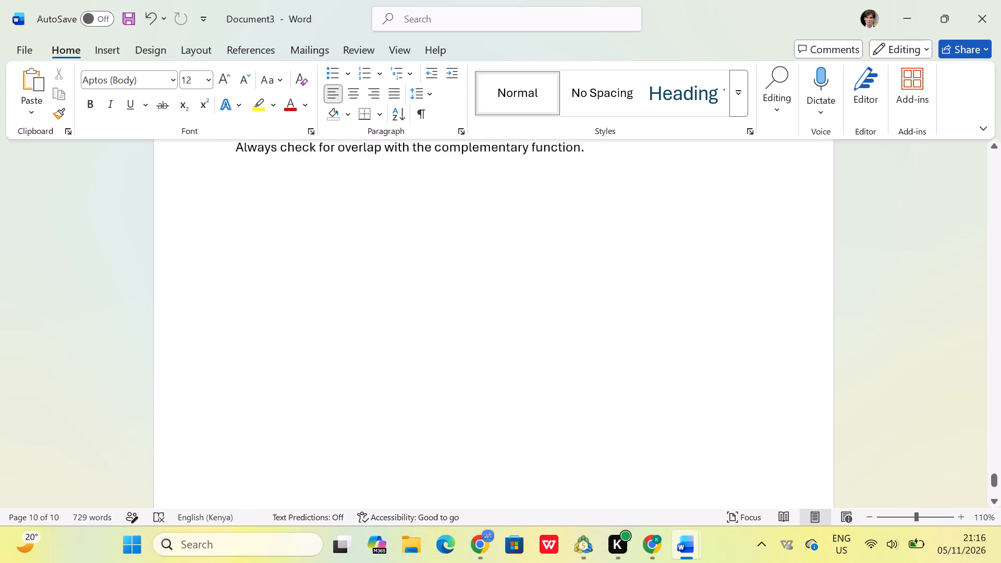
{"action": "scroll", "coordinate": [287, 417], "scroll_direction": "down", "scroll_amount": 7}
{"action": "scroll", "coordinate": [287, 417], "scroll_direction": "up", "scroll_amount": 3}
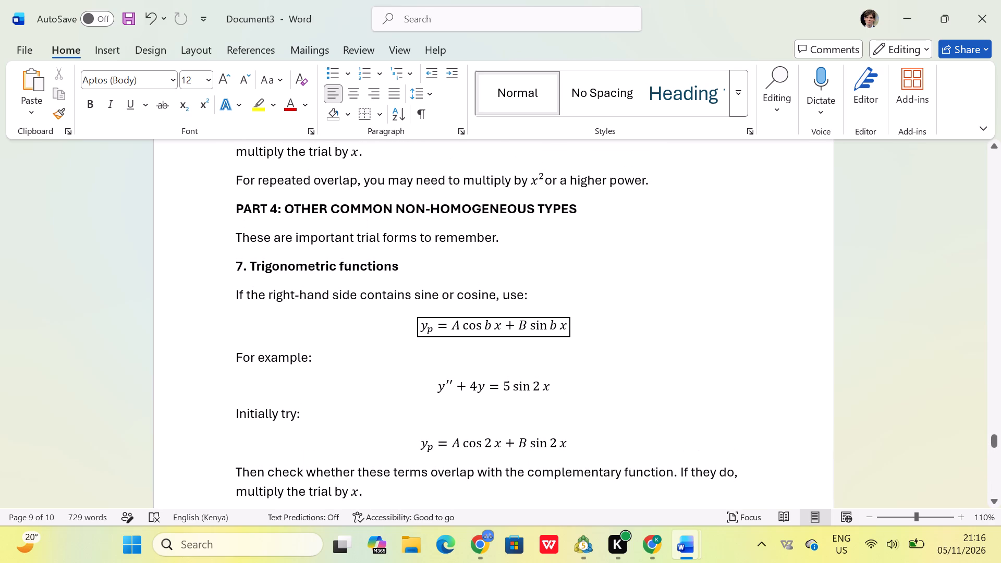
Set the line spacing of the entire document to 1.0.
{"action": "key", "text": "ctrl+a"}
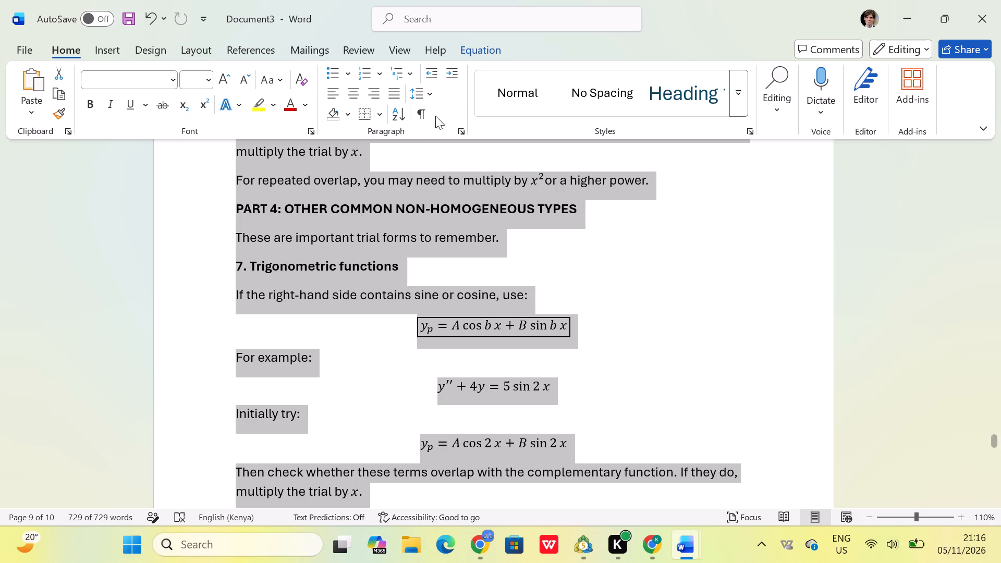
{"action": "left_click", "coordinate": [425, 93]}
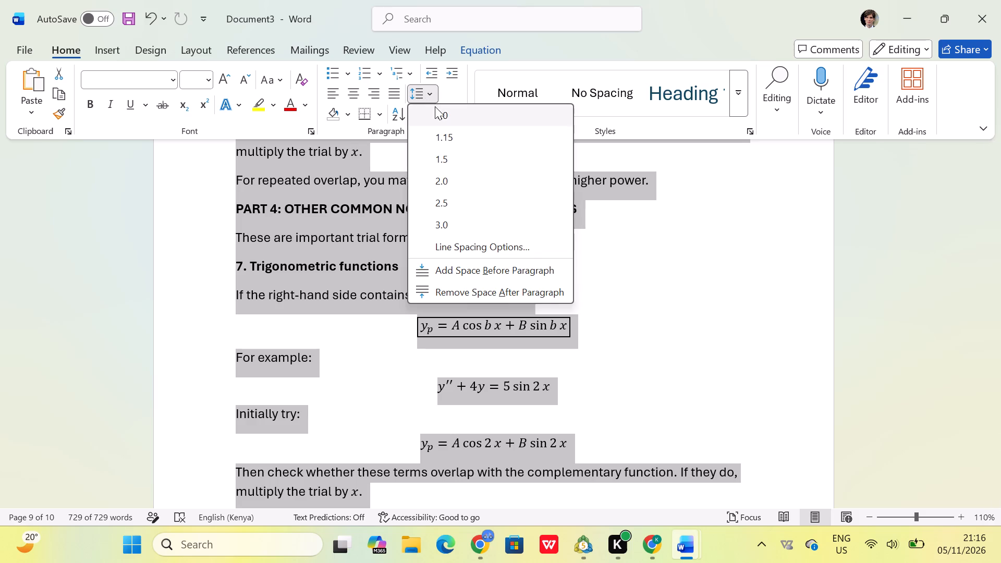
{"action": "left_click", "coordinate": [437, 110]}
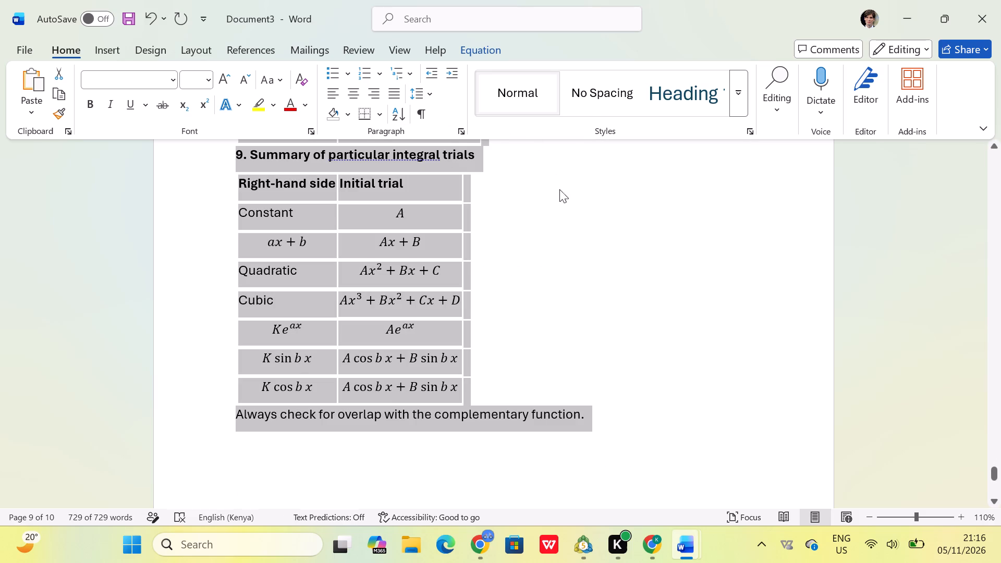
{"action": "left_click", "coordinate": [566, 229]}
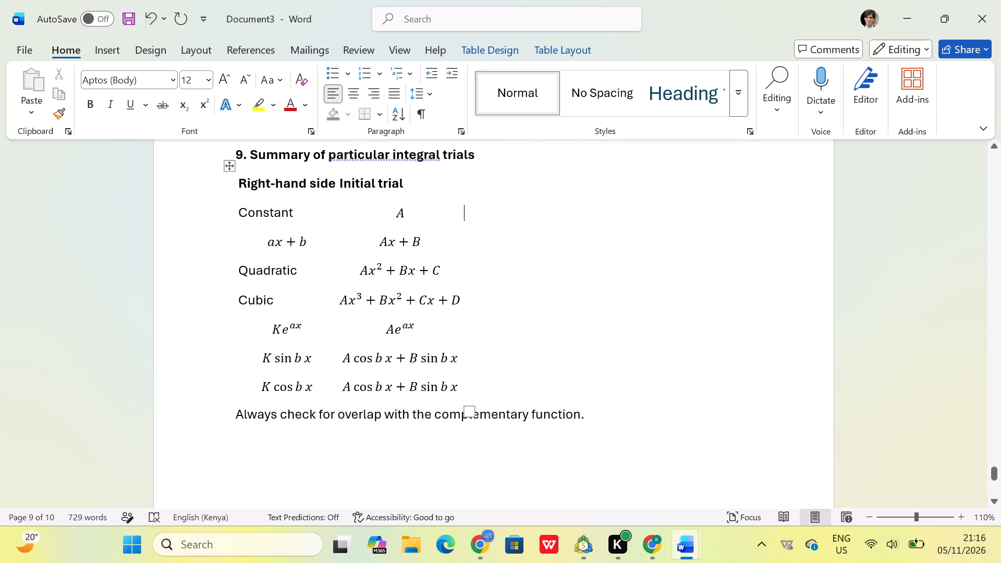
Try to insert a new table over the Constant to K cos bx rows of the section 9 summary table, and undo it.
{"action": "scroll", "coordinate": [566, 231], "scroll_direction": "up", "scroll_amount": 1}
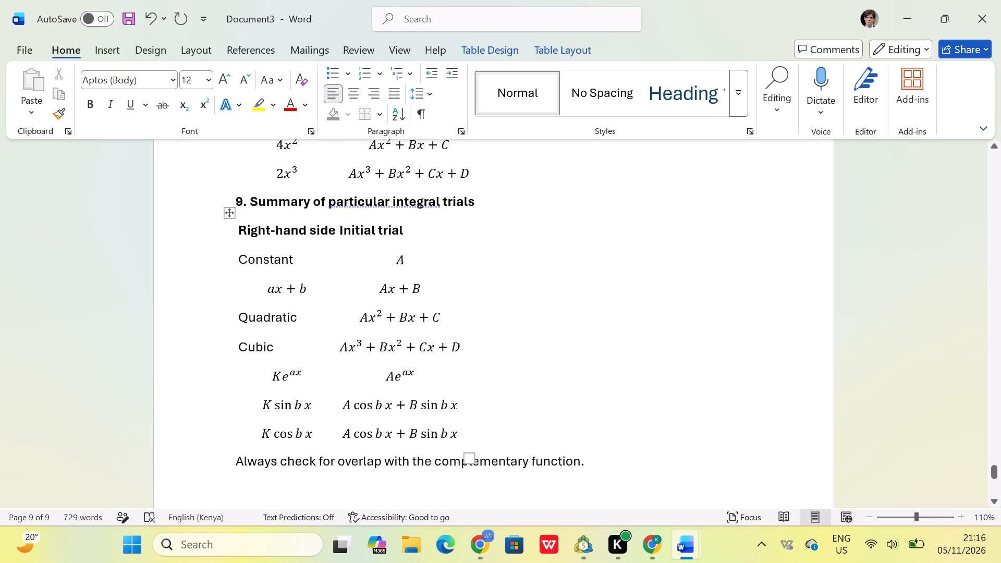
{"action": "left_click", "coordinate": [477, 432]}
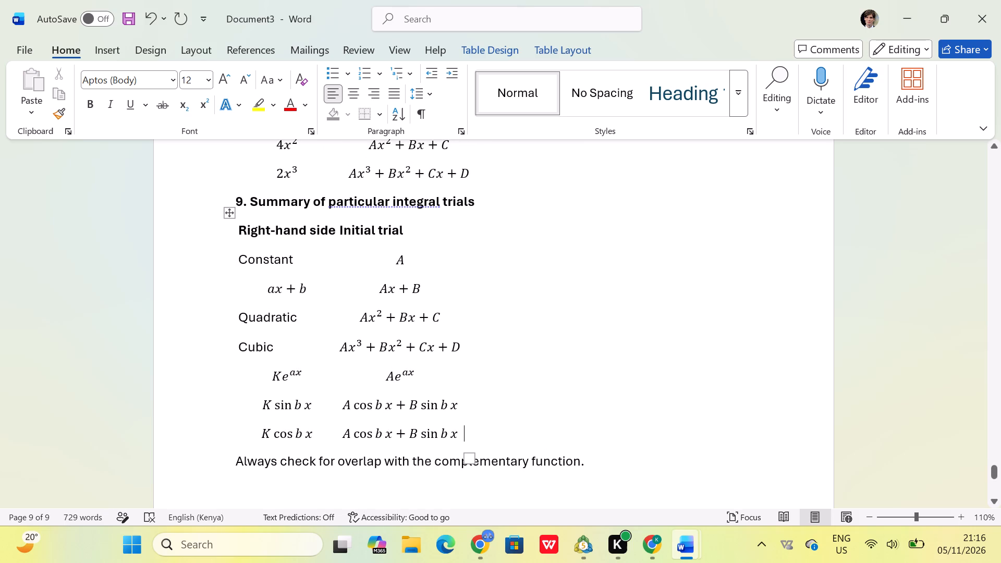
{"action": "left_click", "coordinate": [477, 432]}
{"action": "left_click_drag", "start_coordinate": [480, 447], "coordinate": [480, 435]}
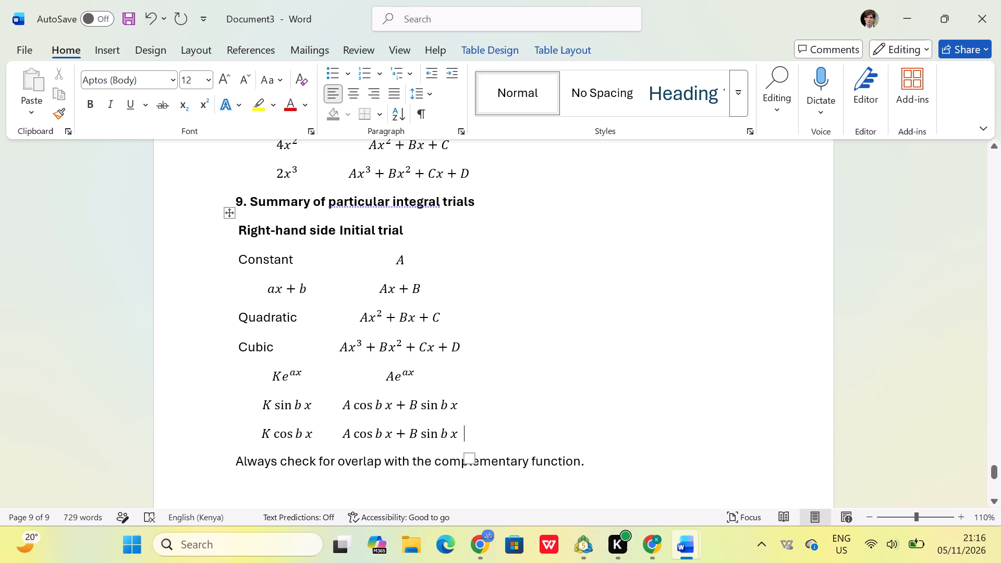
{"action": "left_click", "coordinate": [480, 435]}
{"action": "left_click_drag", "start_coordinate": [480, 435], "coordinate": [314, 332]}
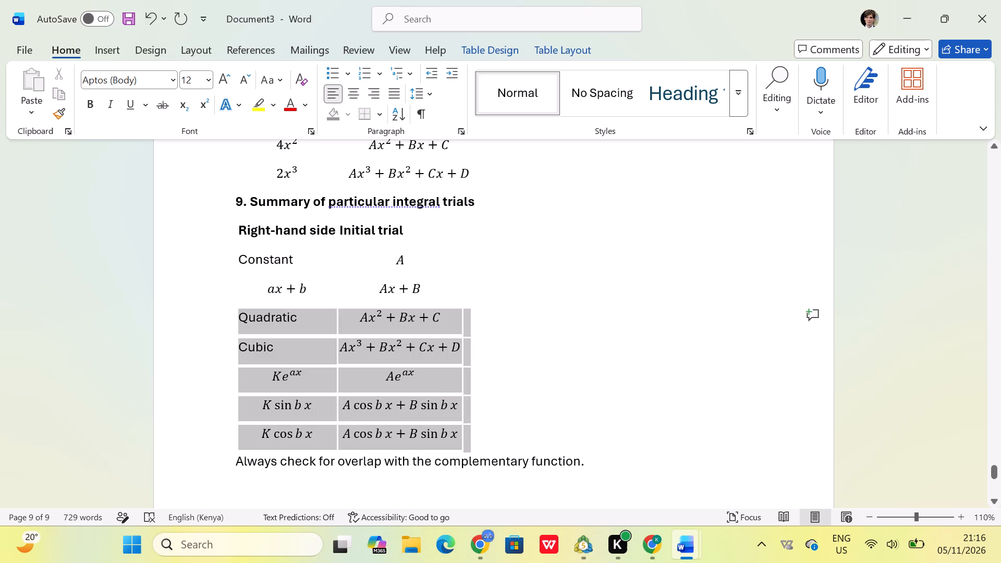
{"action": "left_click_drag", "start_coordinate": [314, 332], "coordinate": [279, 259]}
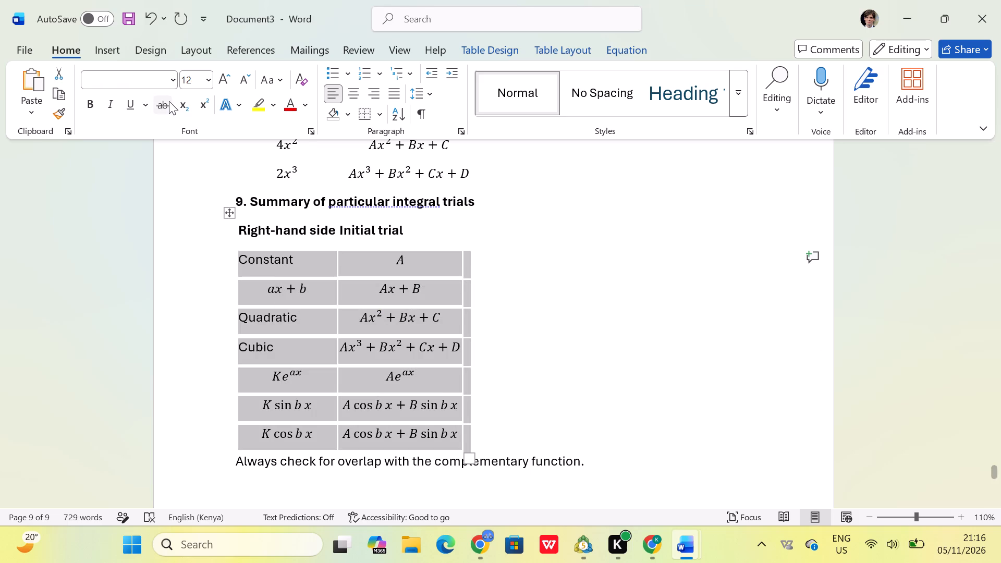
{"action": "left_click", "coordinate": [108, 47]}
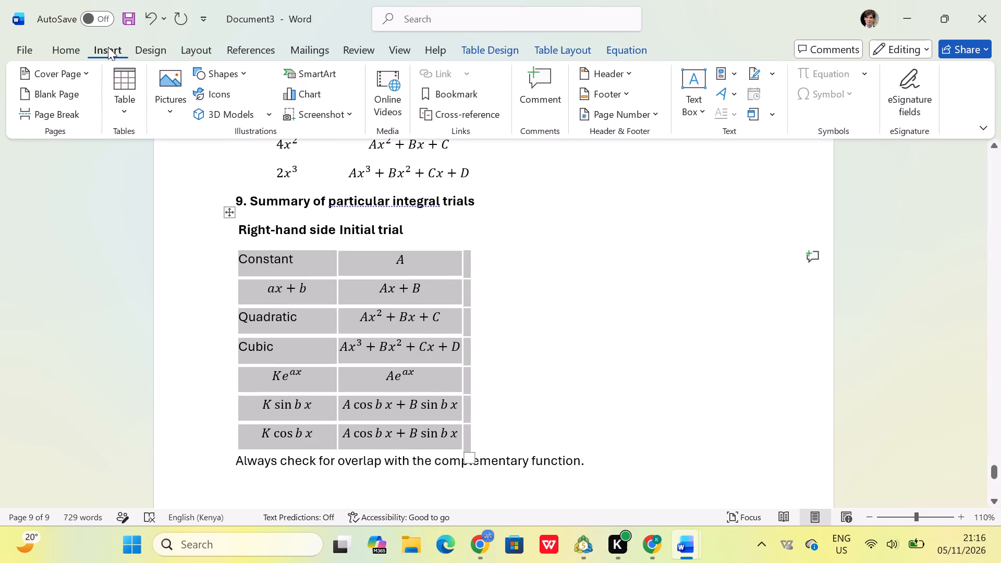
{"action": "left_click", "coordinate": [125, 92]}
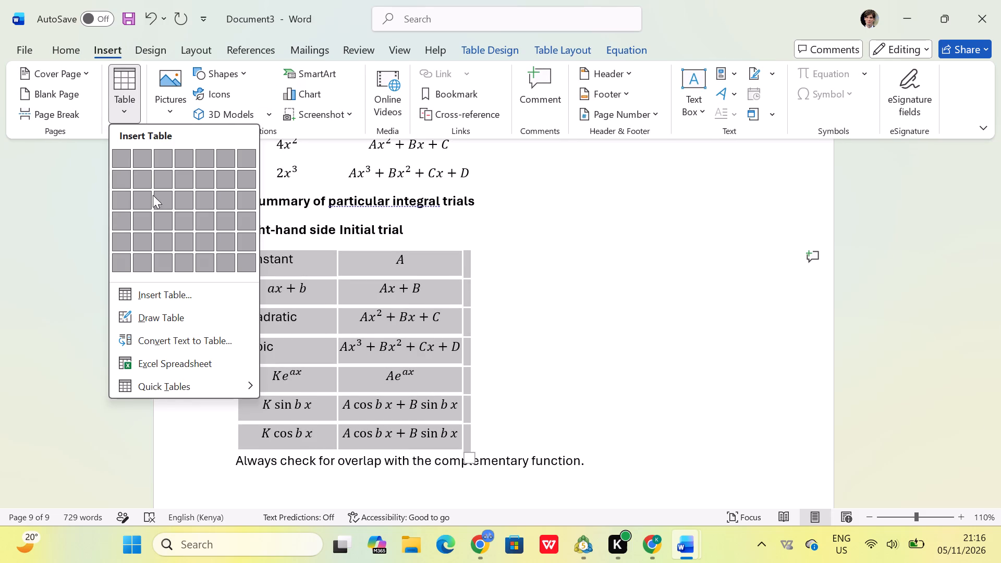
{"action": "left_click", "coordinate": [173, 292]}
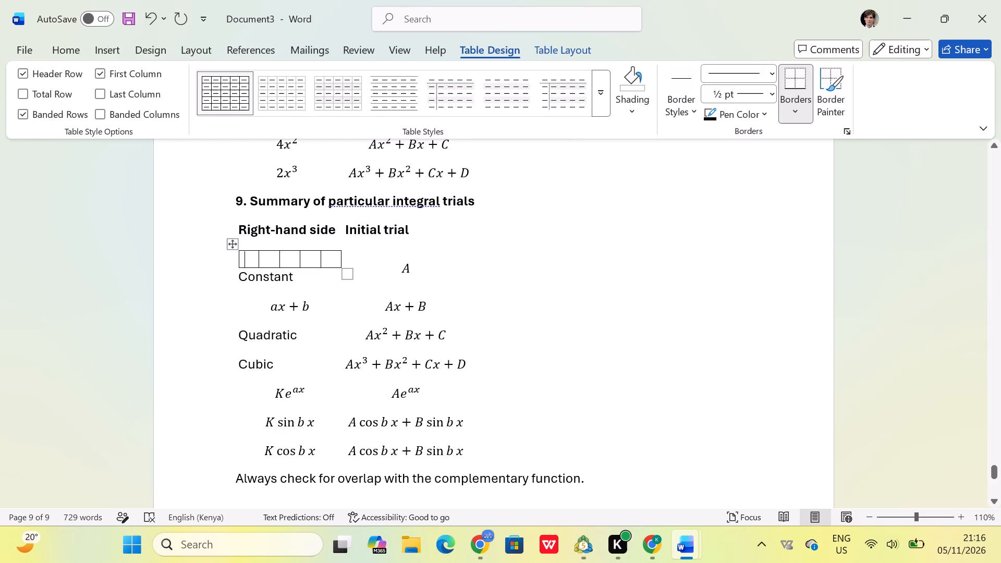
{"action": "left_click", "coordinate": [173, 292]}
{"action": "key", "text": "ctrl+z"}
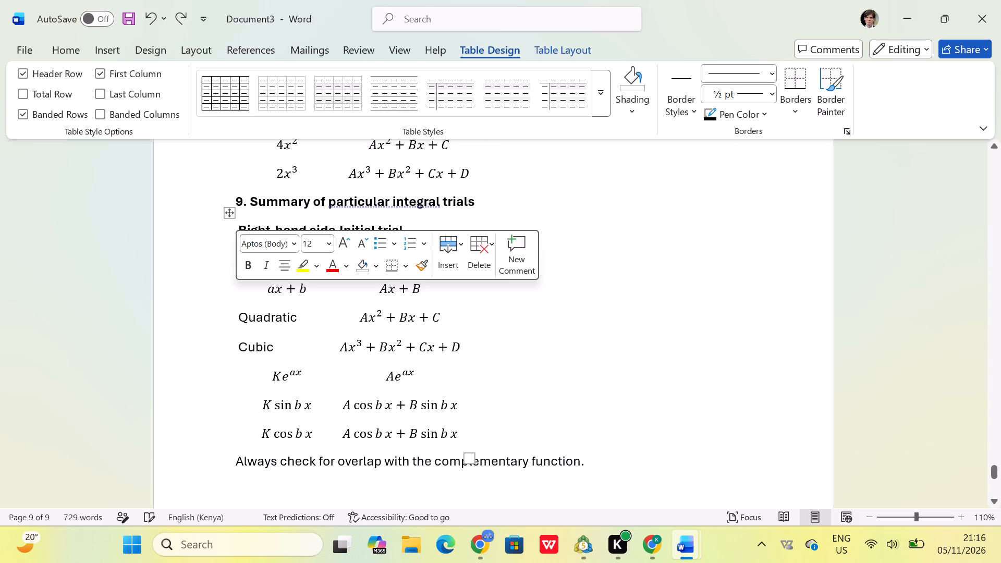
Apply the Table Grid style to the section 9 summary of particular integral trials table.
{"action": "left_click", "coordinate": [212, 77]}
{"action": "left_click", "coordinate": [634, 248]}
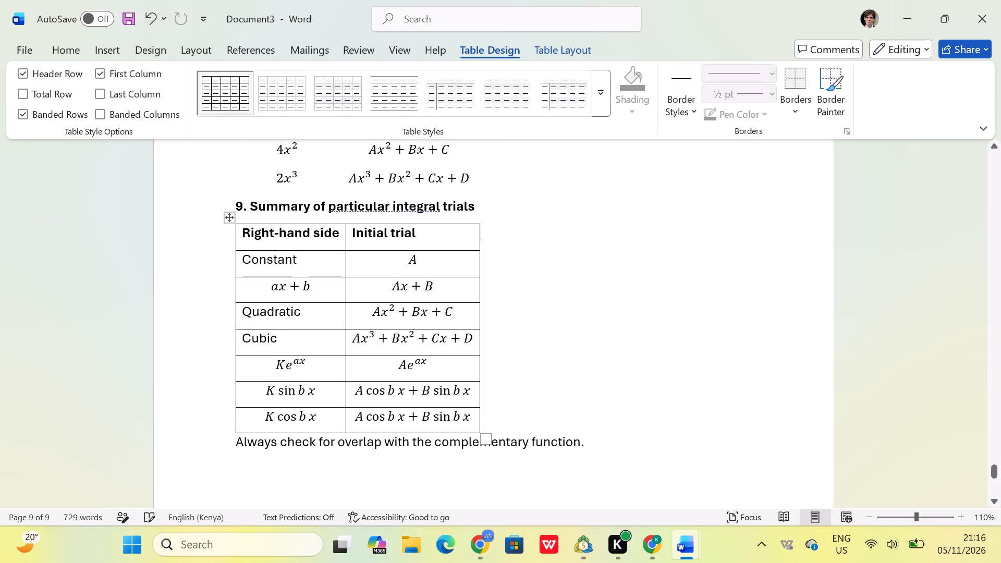
Look over the bordered section 9 table and the page layout back up to the start of Part 2.
{"action": "scroll", "coordinate": [634, 248], "scroll_direction": "down", "scroll_amount": 8}
{"action": "scroll", "coordinate": [634, 248], "scroll_direction": "up", "scroll_amount": 3}
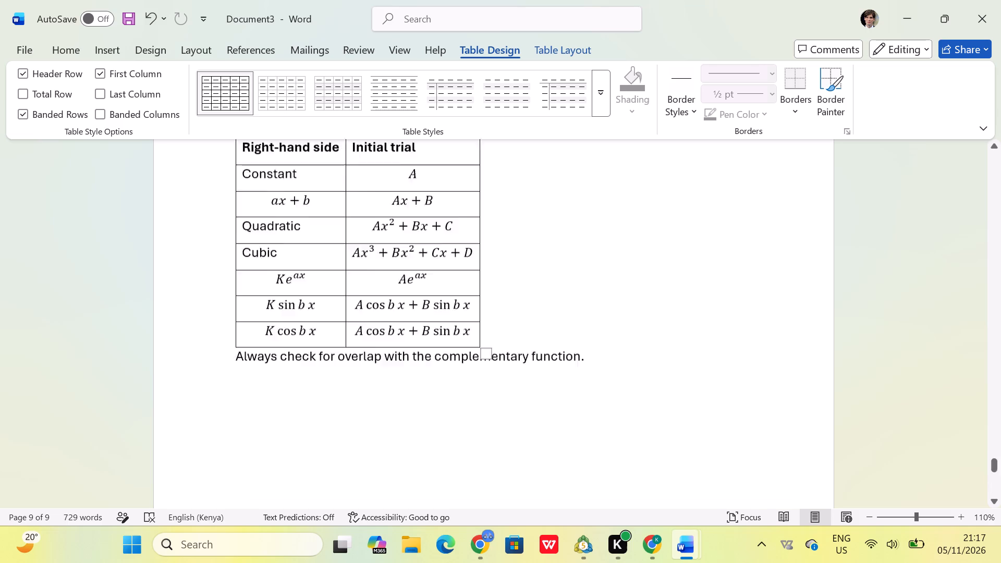
{"action": "scroll", "coordinate": [634, 248], "scroll_direction": "up", "scroll_amount": 18}
{"action": "scroll", "coordinate": [634, 248], "scroll_direction": "down", "scroll_amount": 1}
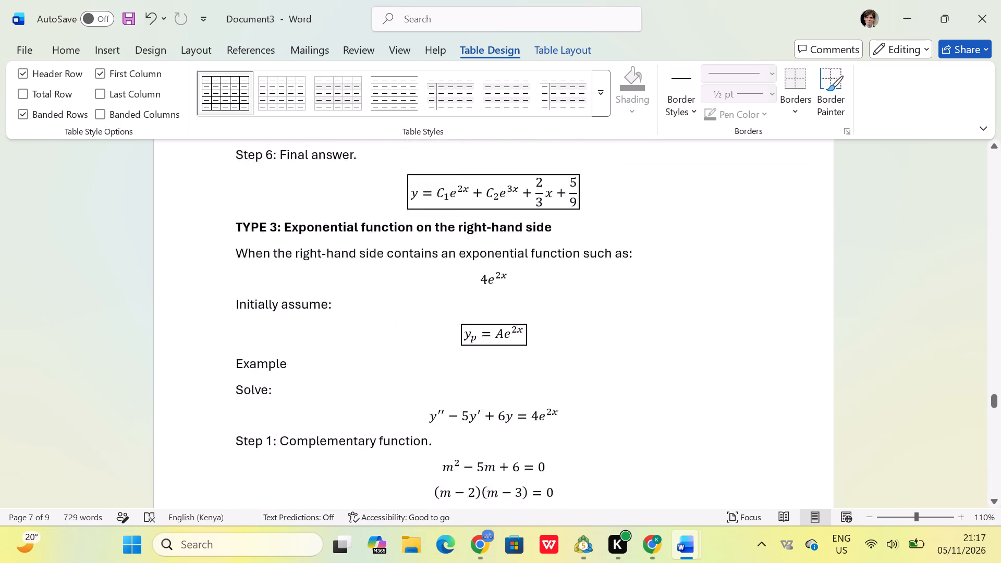
{"action": "scroll", "coordinate": [634, 248], "scroll_direction": "down", "scroll_amount": 4}
{"action": "scroll", "coordinate": [634, 248], "scroll_direction": "up", "scroll_amount": 6}
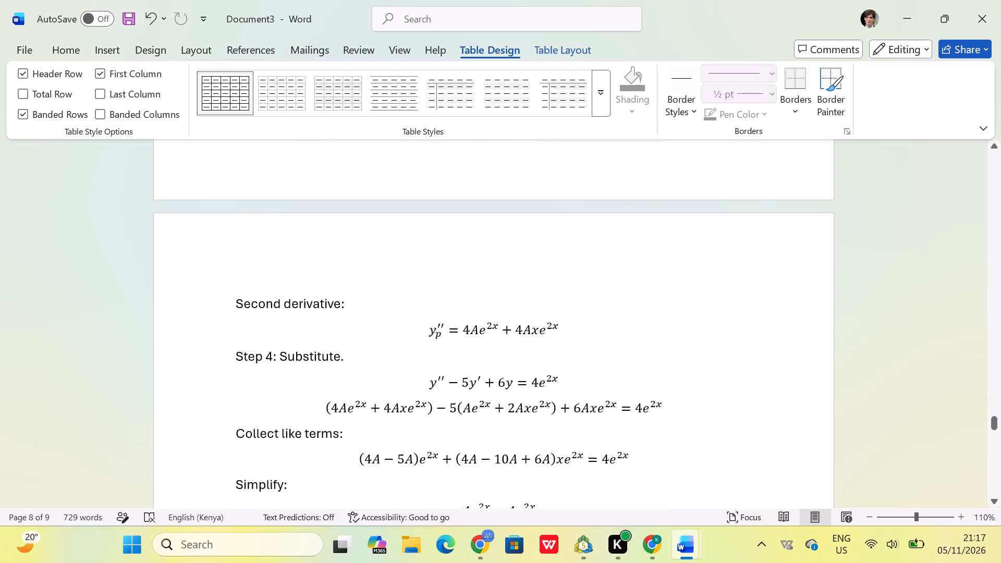
{"action": "scroll", "coordinate": [634, 248], "scroll_direction": "up", "scroll_amount": 19}
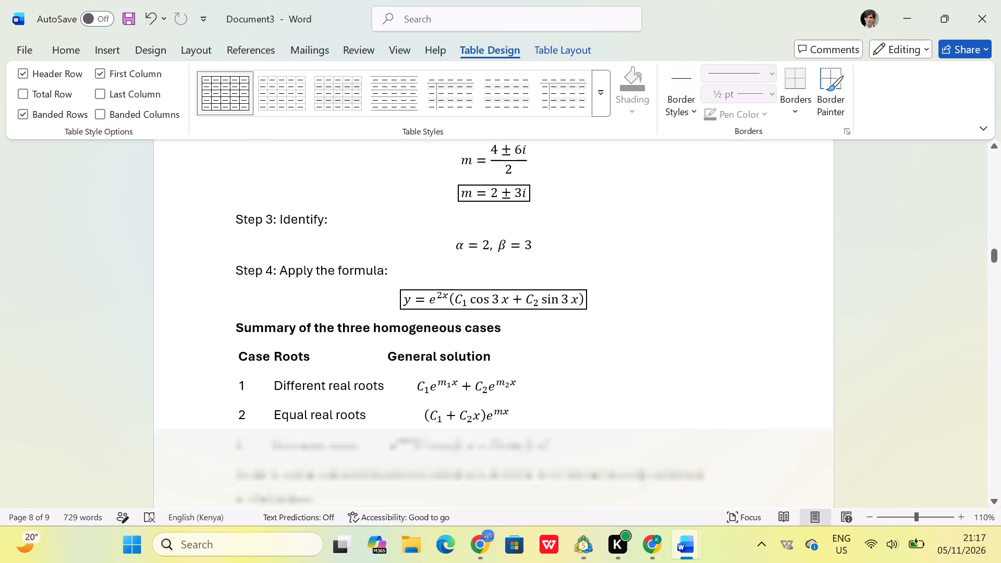
{"action": "scroll", "coordinate": [634, 248], "scroll_direction": "up", "scroll_amount": 16}
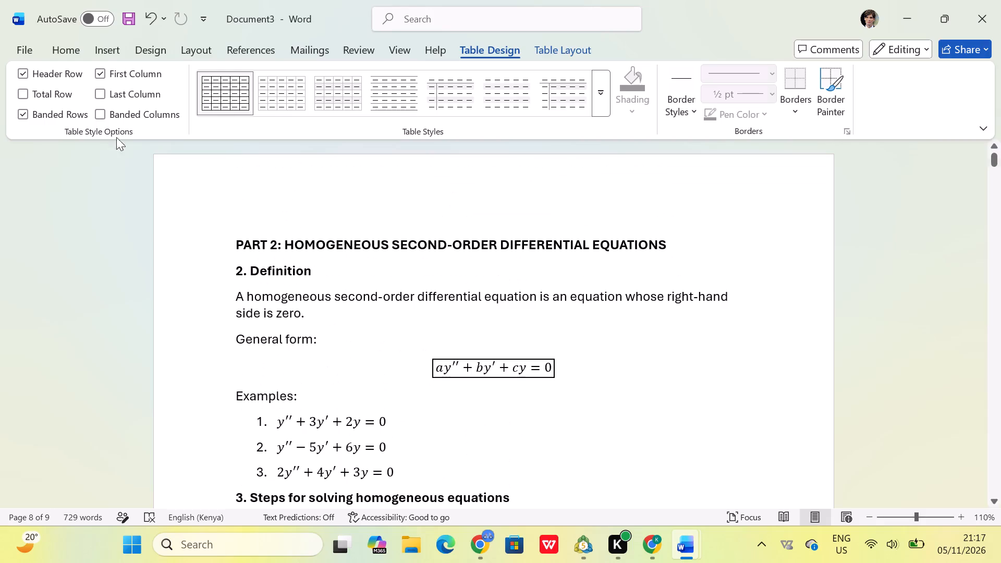
Start saving the document as a Word Document in the Documents folder on this PC.
{"action": "left_click", "coordinate": [16, 51]}
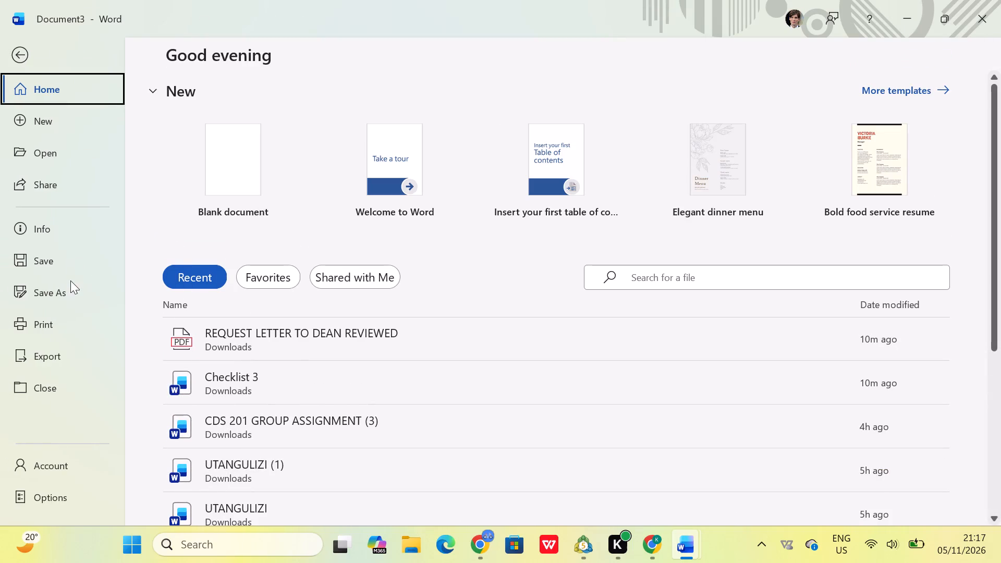
{"action": "left_click", "coordinate": [51, 292]}
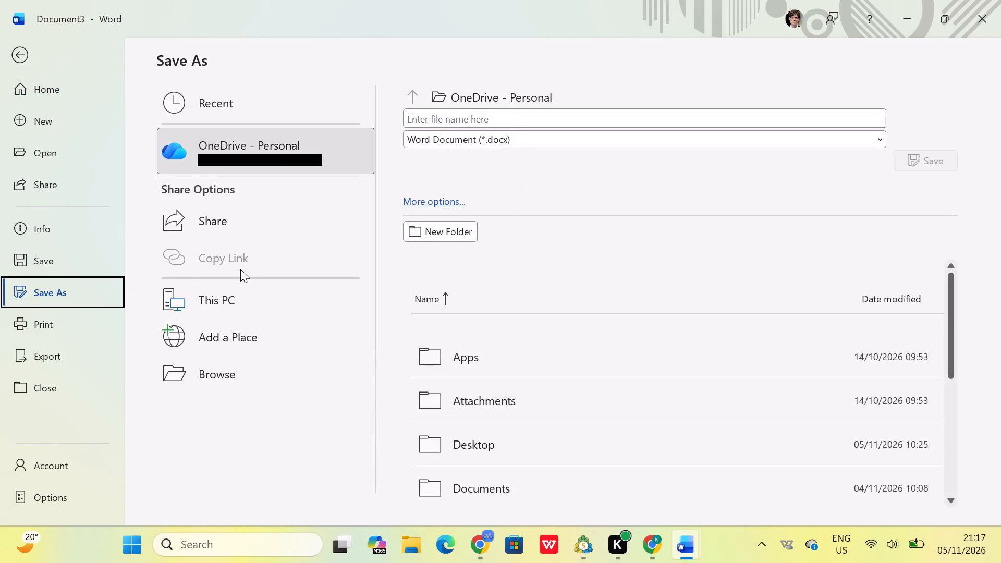
{"action": "left_click", "coordinate": [224, 307]}
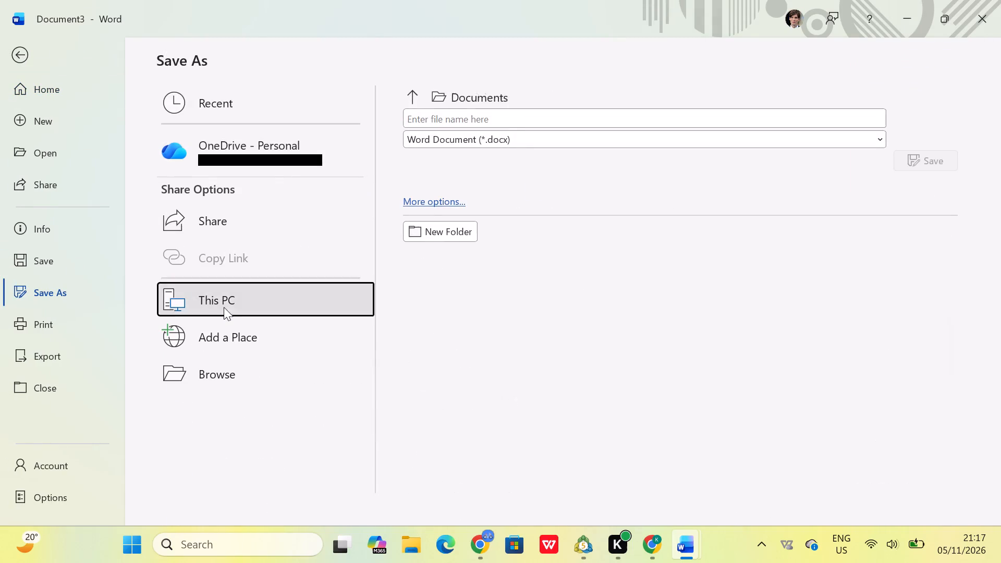
{"action": "left_click", "coordinate": [567, 128]}
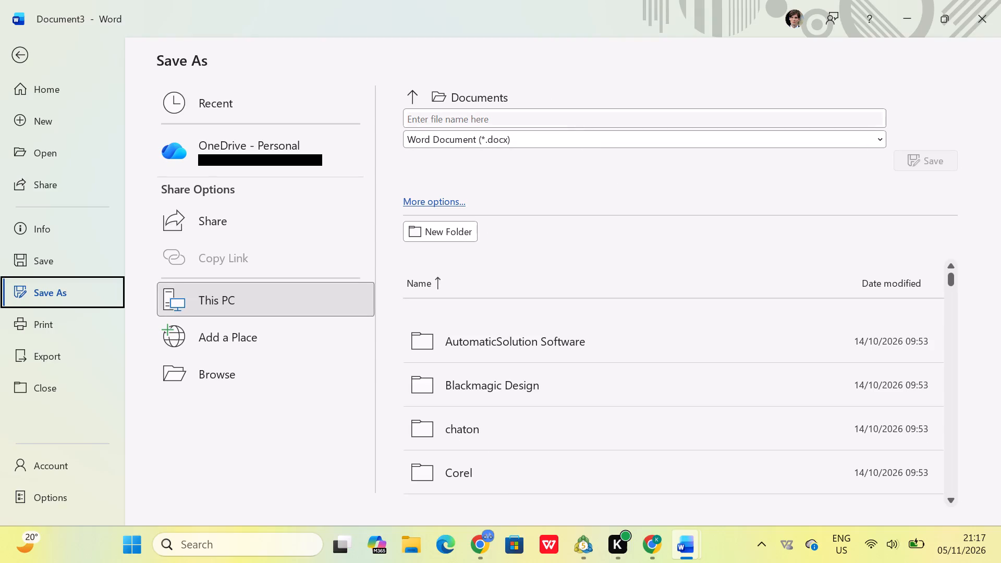
Name the file "Dr. Hussein" for saving in the Documents folder.
{"action": "left_click", "coordinate": [565, 118]}
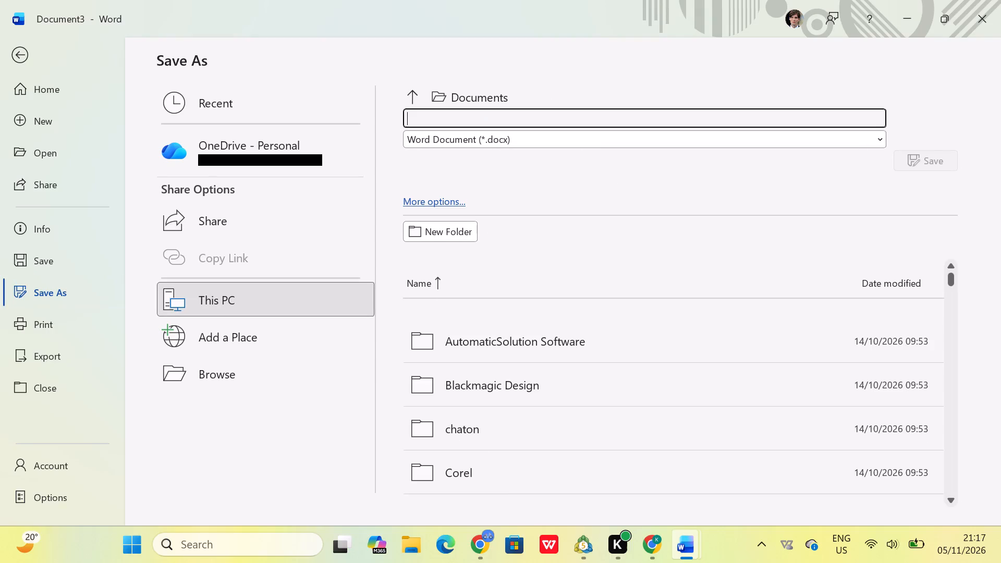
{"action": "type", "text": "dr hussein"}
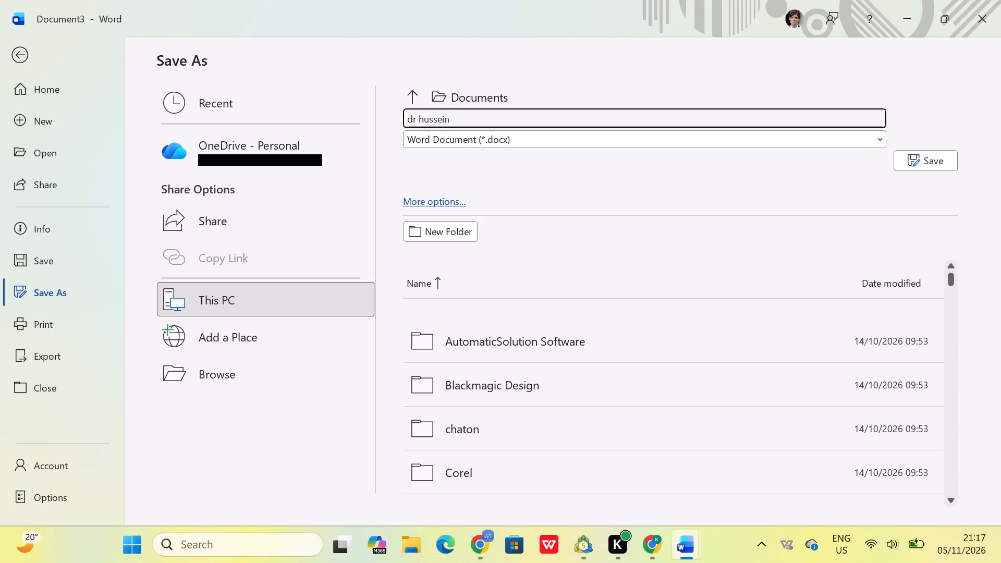
{"action": "left_click", "coordinate": [426, 120]}
{"action": "key", "text": "BackSpace"}
{"action": "key", "text": "BackSpace"}
{"action": "key", "text": "BackSpace"}
{"action": "key", "text": "BackSpace"}
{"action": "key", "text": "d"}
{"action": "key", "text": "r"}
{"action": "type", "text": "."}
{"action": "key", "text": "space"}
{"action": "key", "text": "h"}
Set the file format to PDF (*.pdf) and save the document in the Documents folder.
{"action": "left_click", "coordinate": [881, 137]}
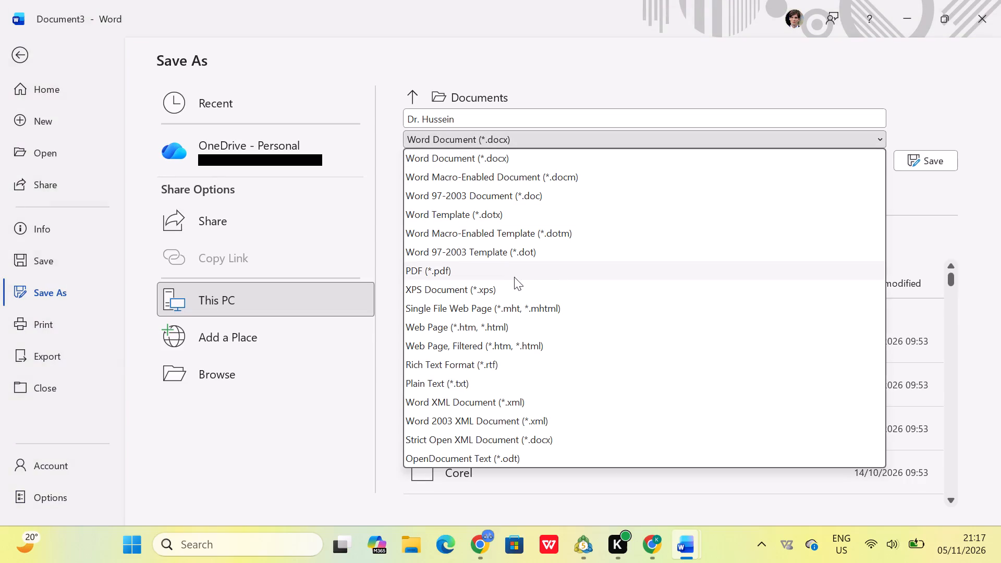
{"action": "left_click", "coordinate": [514, 277]}
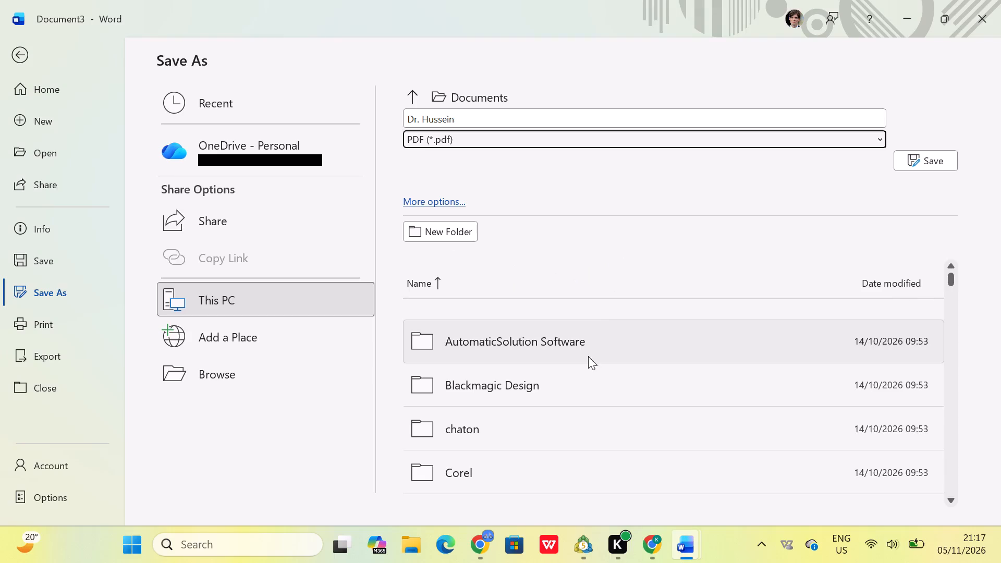
{"action": "left_click", "coordinate": [933, 167]}
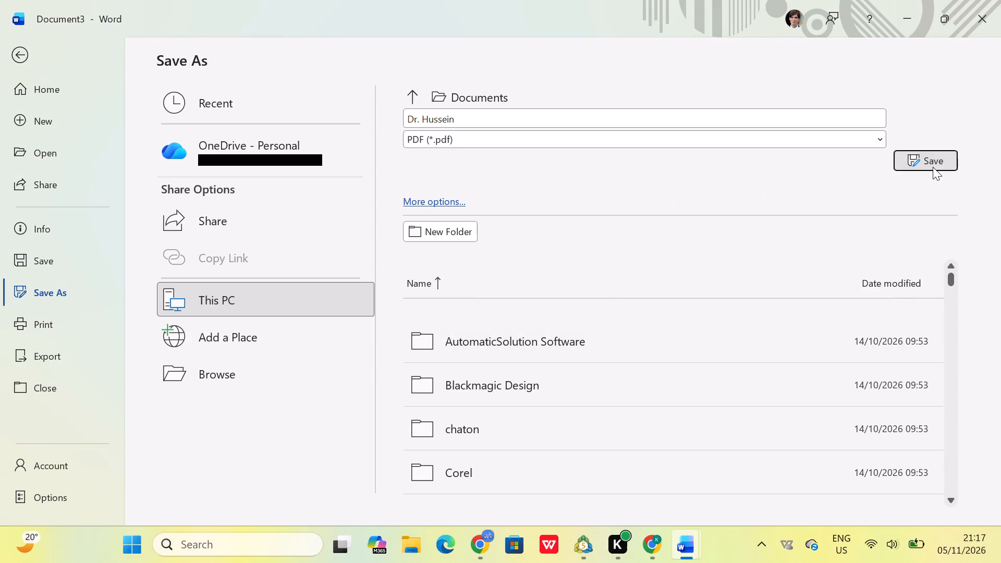
{"action": "left_click", "coordinate": [933, 167]}
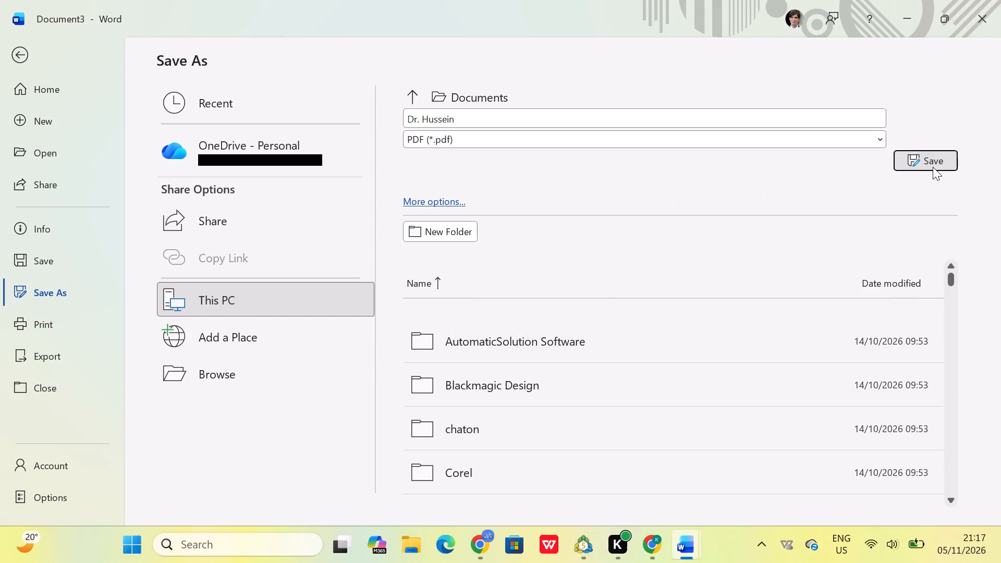
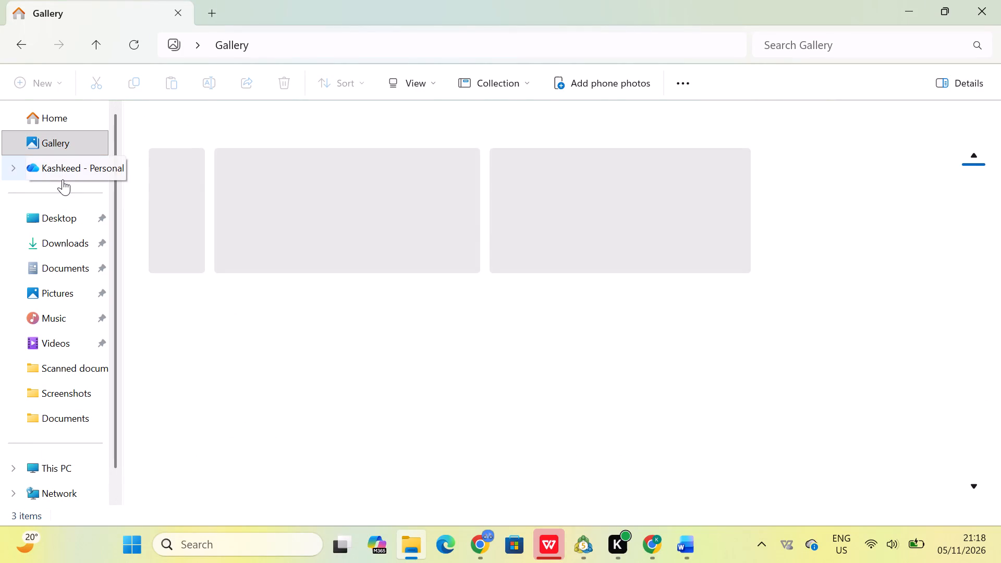
Switch File Explorer from Gallery to Home to look through the recent files for the maths notes.
{"action": "left_click", "coordinate": [42, 121]}
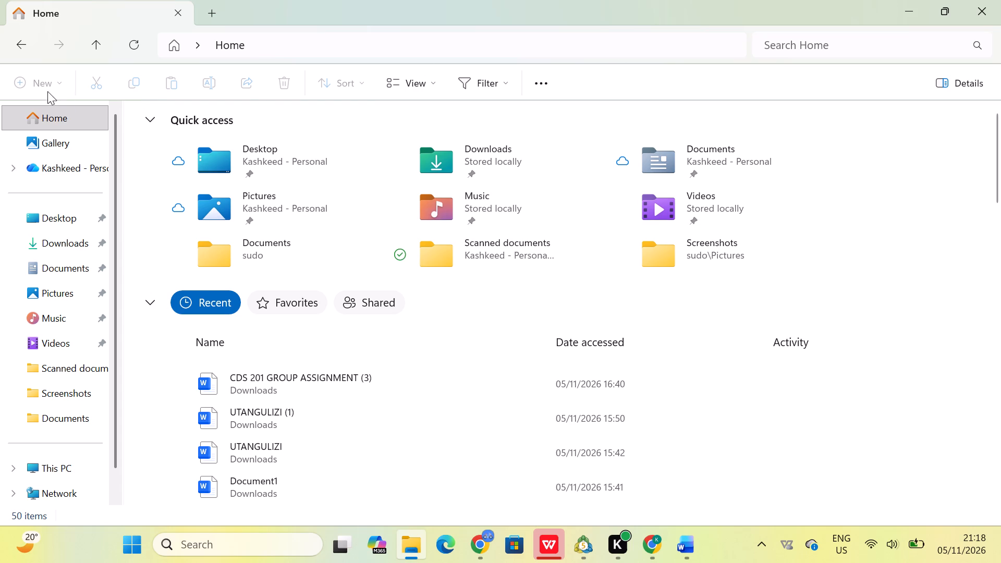
Look through the files in the Desktop folder in File Explorer.
{"action": "left_click", "coordinate": [27, 48]}
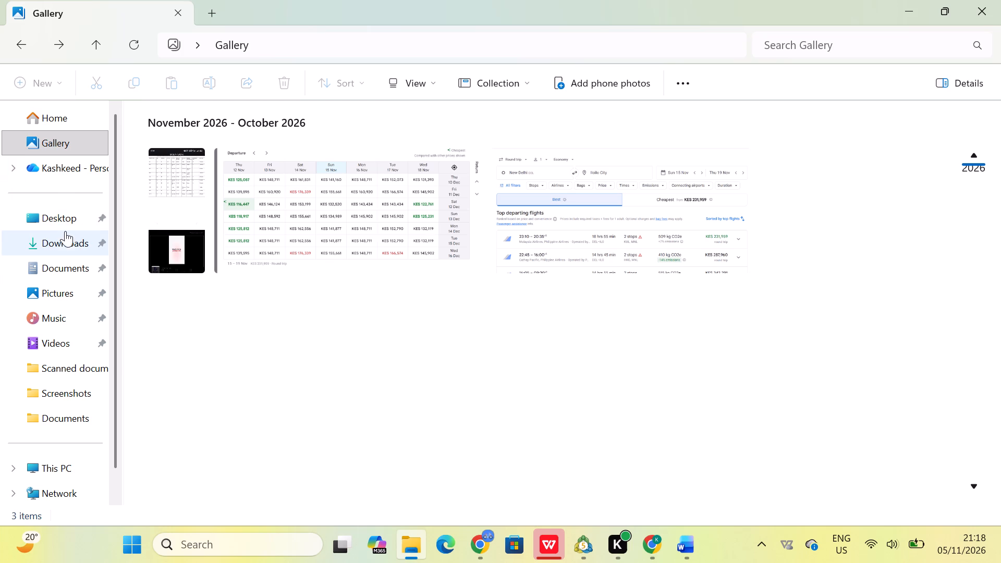
{"action": "left_click", "coordinate": [52, 222]}
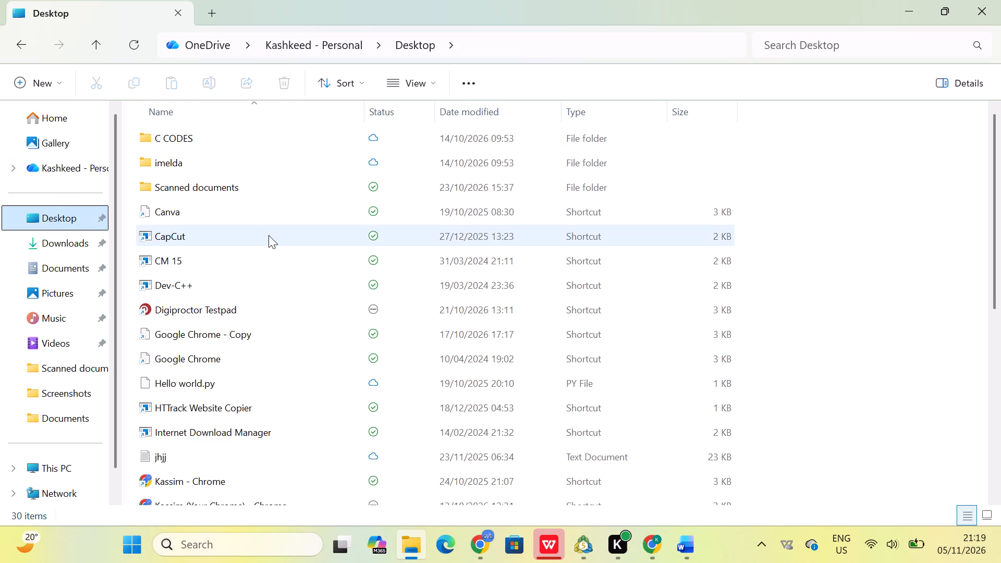
{"action": "scroll", "coordinate": [268, 235], "scroll_direction": "down", "scroll_amount": 6}
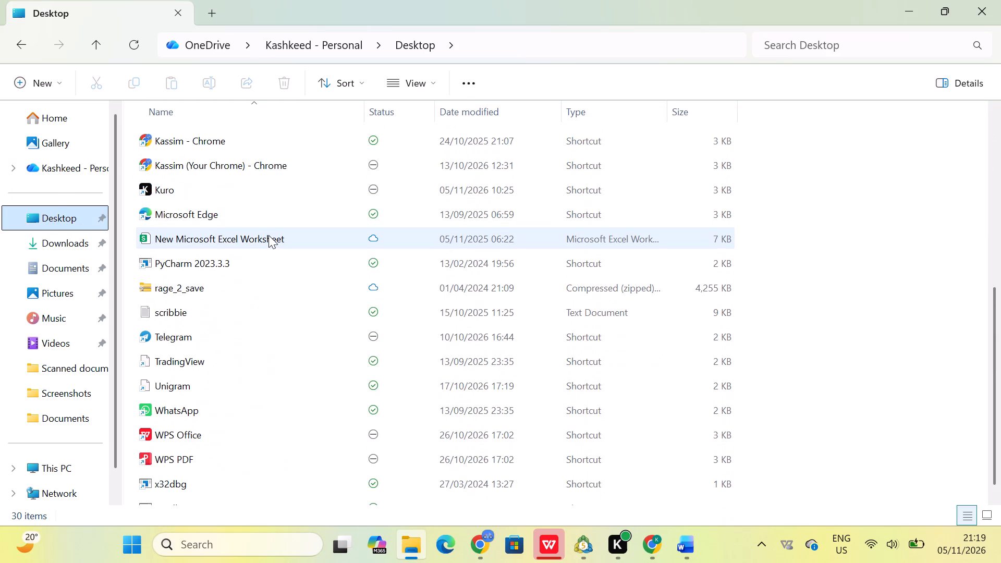
Look for the saved maths notes file in the Desktop folder, the local Documents folder and This PC.
{"action": "scroll", "coordinate": [268, 235], "scroll_direction": "down", "scroll_amount": 3}
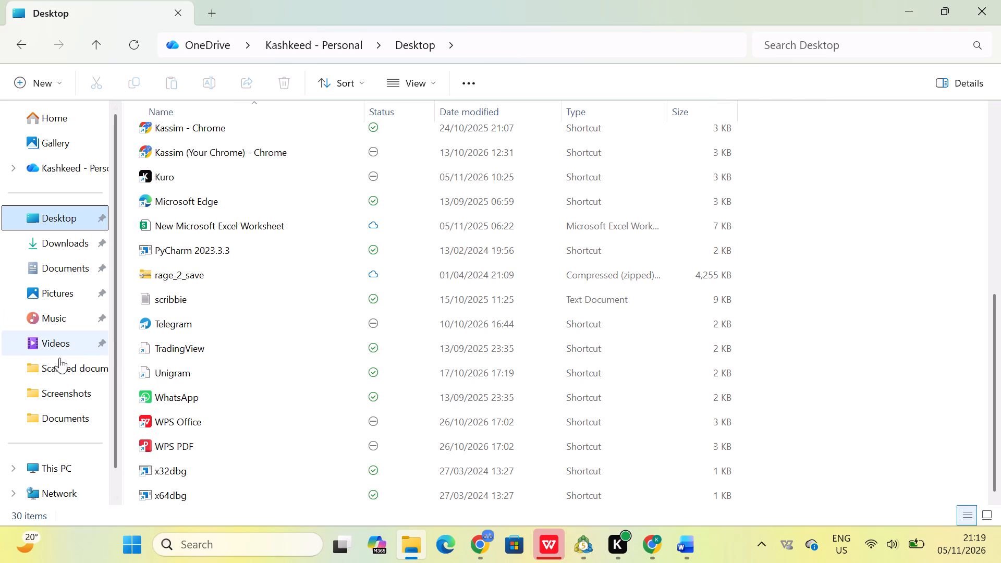
{"action": "left_click", "coordinate": [66, 416]}
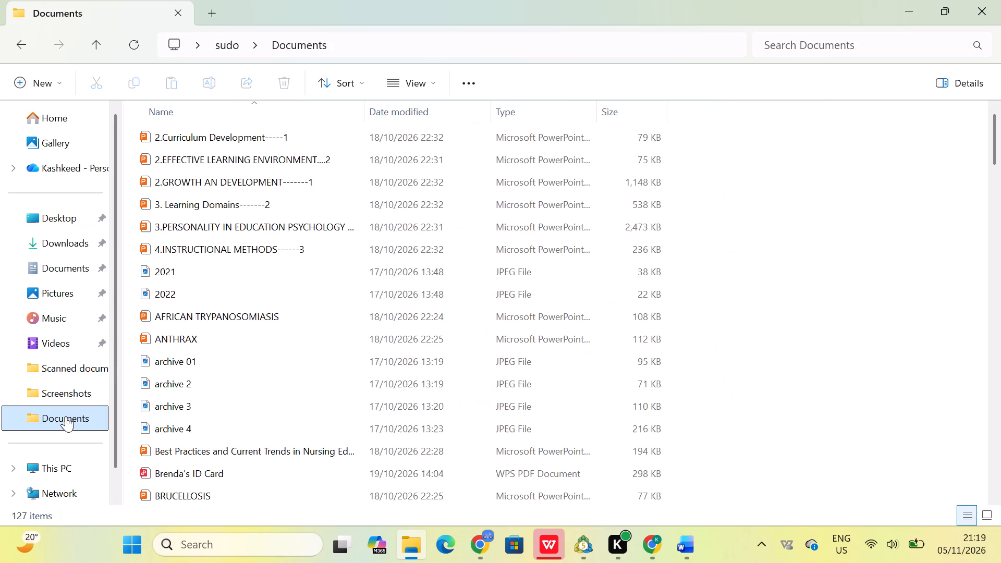
{"action": "left_click", "coordinate": [58, 469]}
{"action": "scroll", "coordinate": [60, 462], "scroll_direction": "down", "scroll_amount": 1}
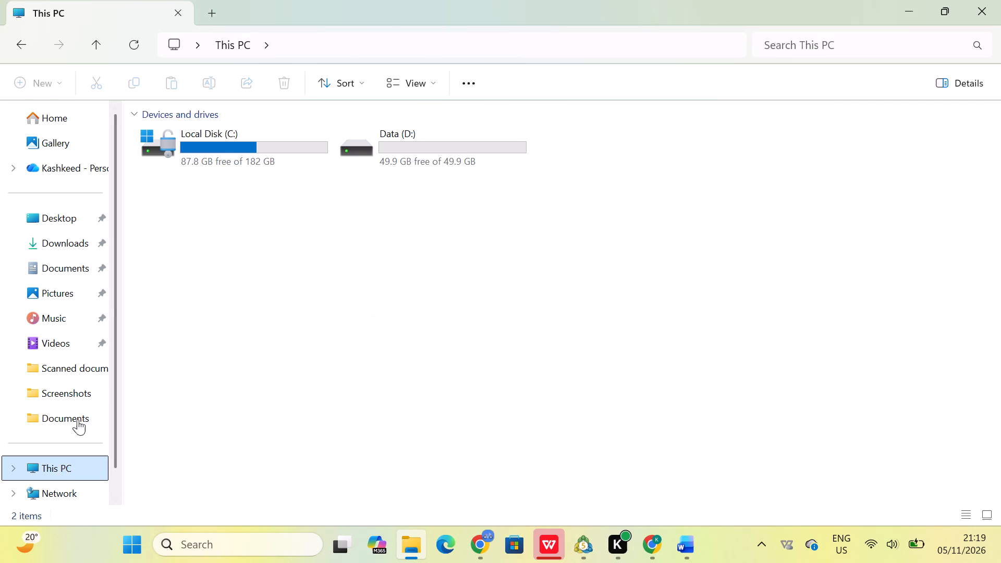
{"action": "scroll", "coordinate": [78, 419], "scroll_direction": "down", "scroll_amount": 1}
Search the Home location in File Explorer for "DR HU" to find the saved notes file.
{"action": "left_click", "coordinate": [41, 119]}
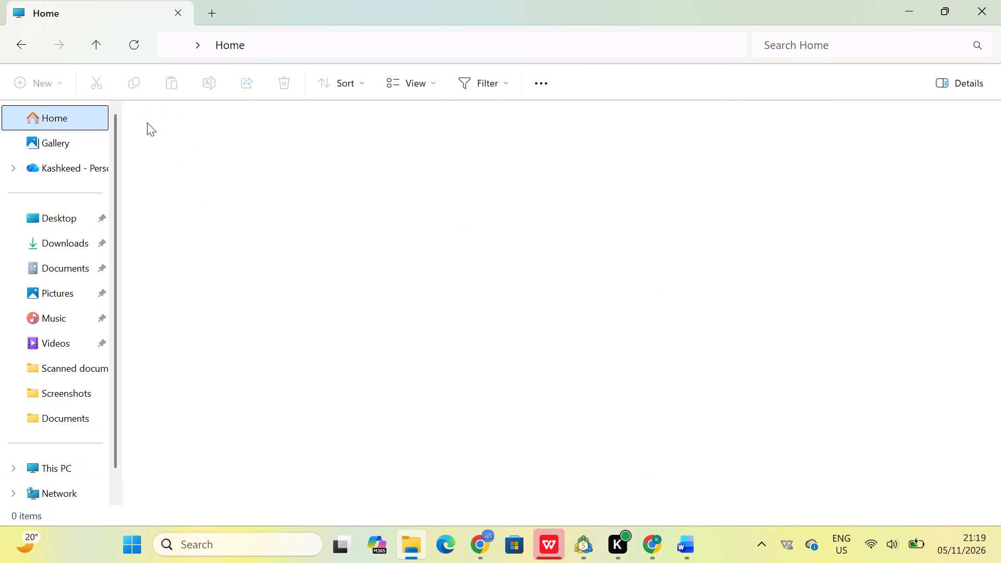
{"action": "left_click", "coordinate": [840, 48]}
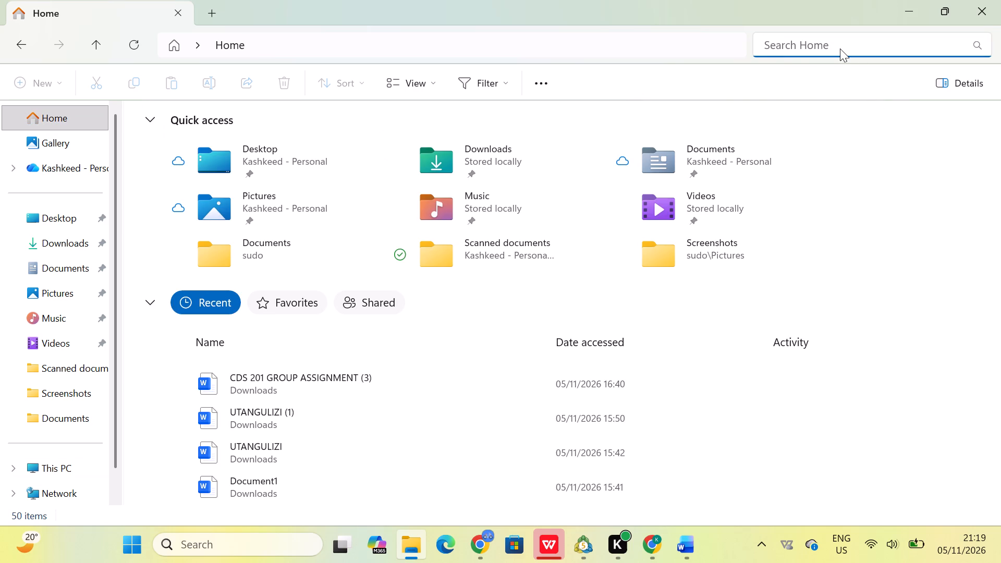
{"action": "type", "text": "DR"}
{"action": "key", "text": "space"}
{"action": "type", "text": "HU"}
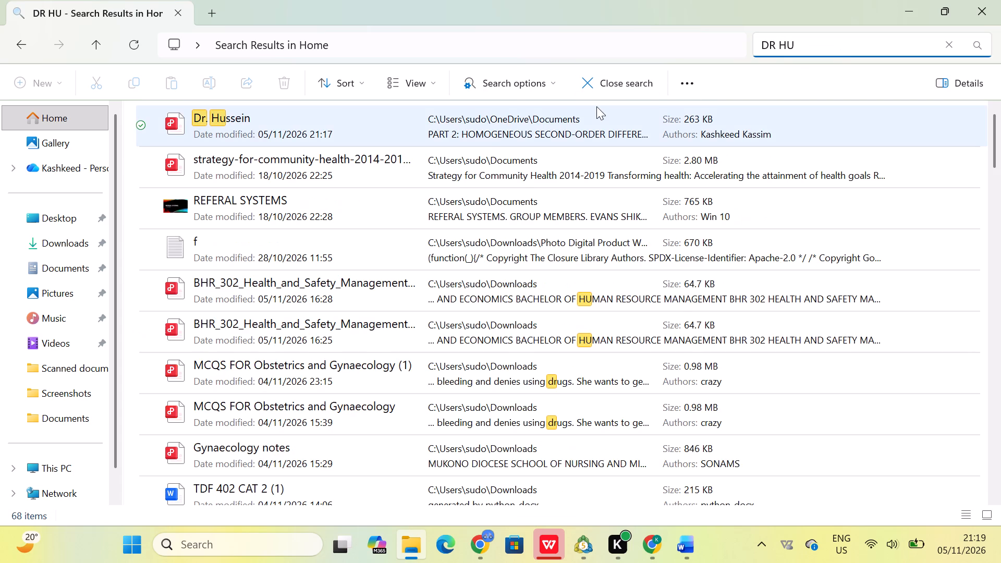
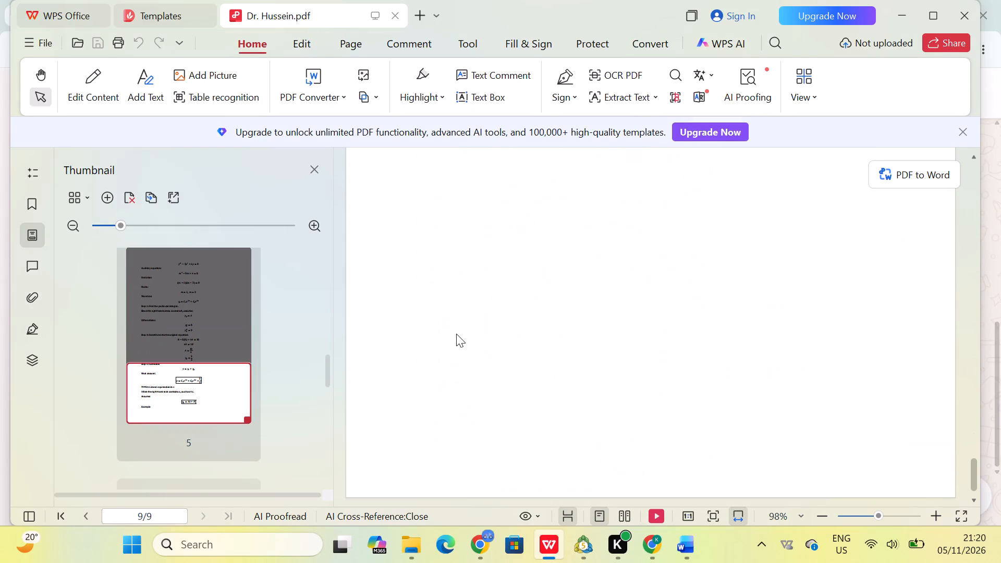
Close WPS Office with the exported PDF of the notes and return to the client's WhatsApp chat.
{"action": "left_click", "coordinate": [970, 10]}
{"action": "left_click", "coordinate": [970, 10]}
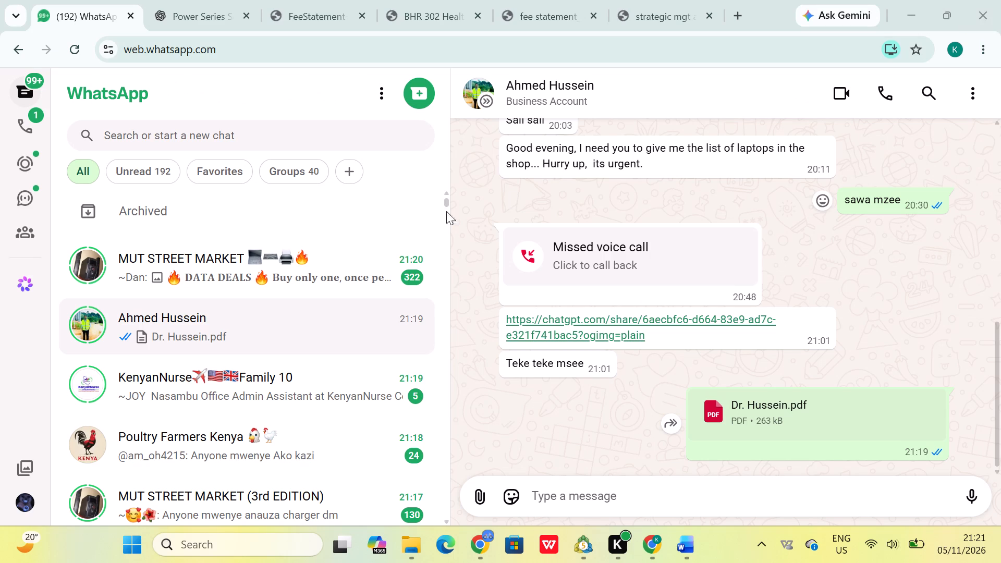